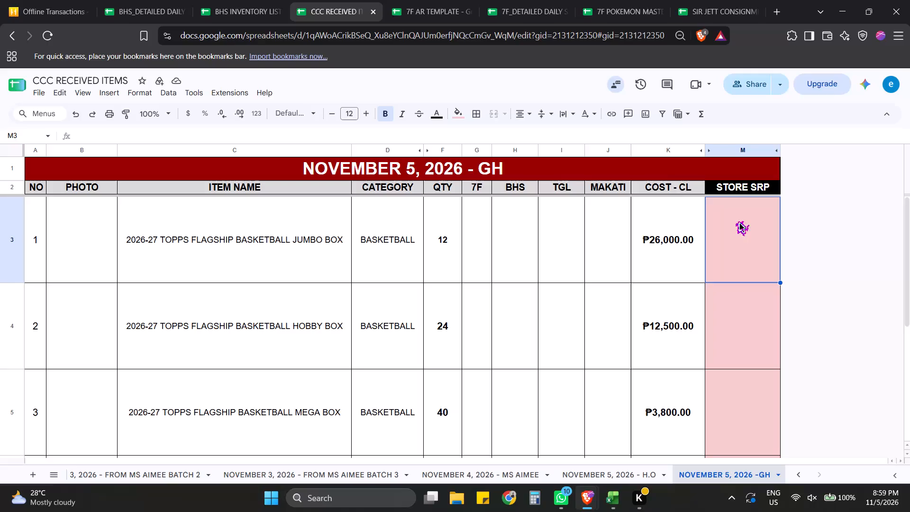
Enter a store SRP of 6500 for the Topps Flagship Basketball Mega Box.
scroll(737, 252, down, 1)
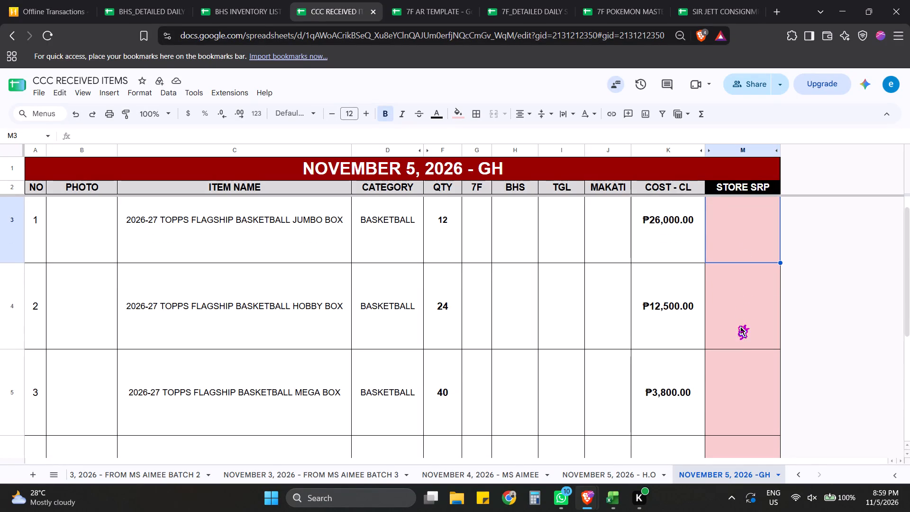
scroll(738, 323, down, 3)
click(737, 332)
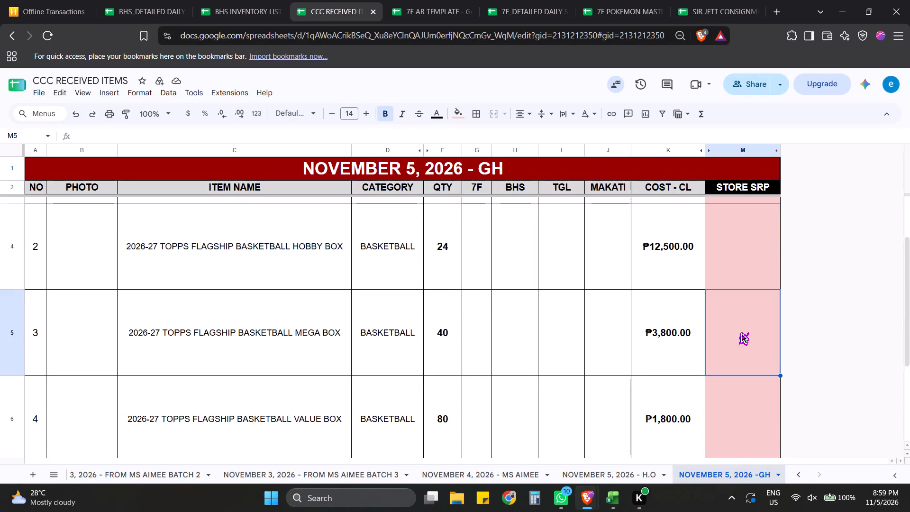
text(6500)
key(Return)
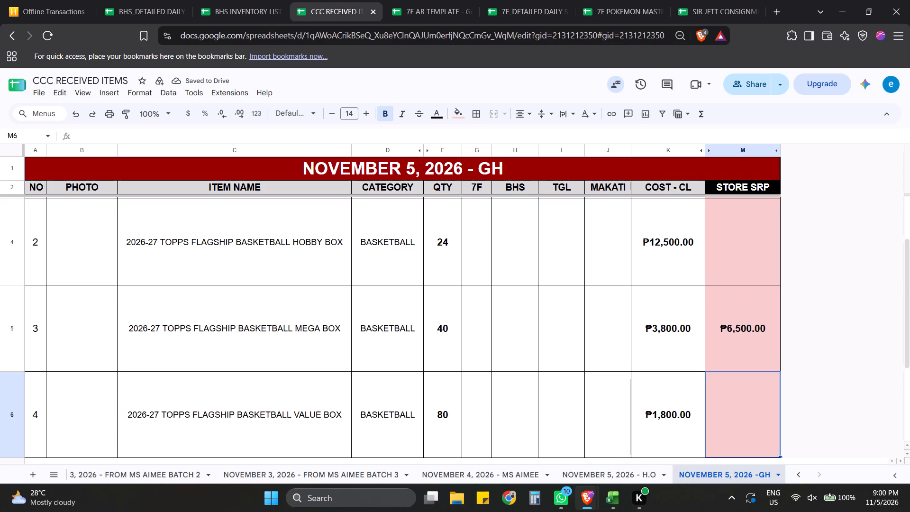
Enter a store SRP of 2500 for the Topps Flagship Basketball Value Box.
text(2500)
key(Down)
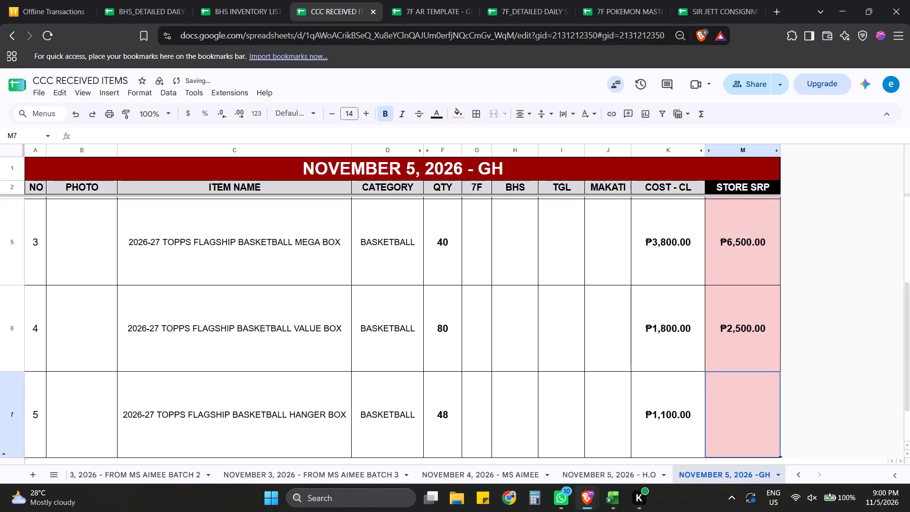
Enter store SRPs of 17000 for the Basketball Hobby Box and 31000 for the Basketball Jumbo Box.
key(Up)
key(Up)
key(Up)
key(Up)
key(Up)
key(Down)
key(Down)
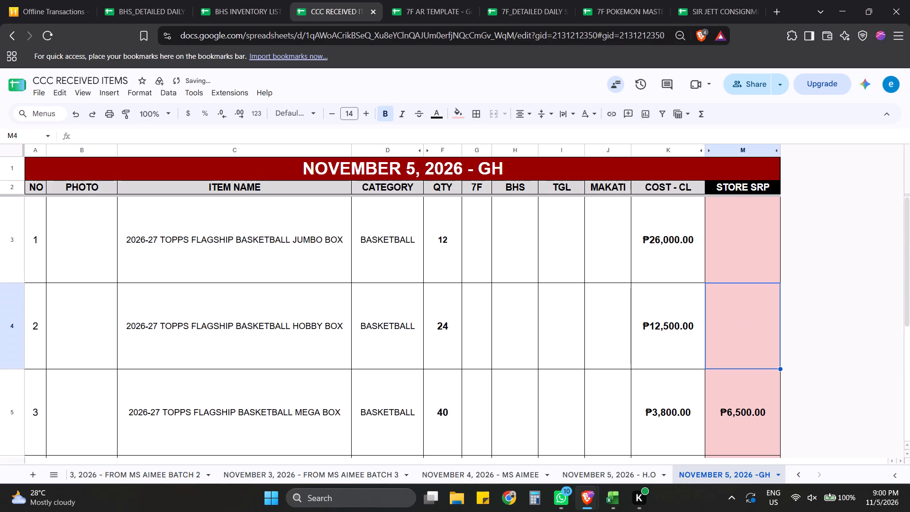
text(17000)
key(Return)
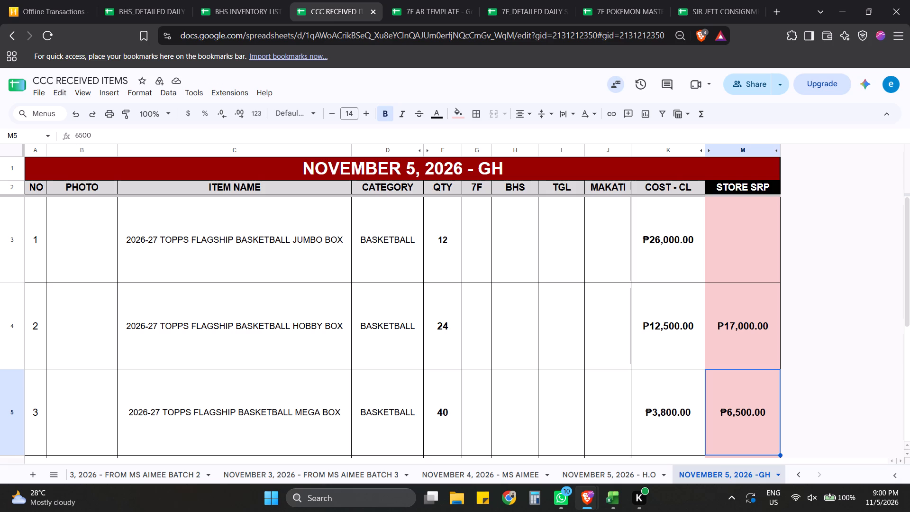
key(Up)
key(Up)
text(31000)
key(Return)
Enter a store SRP of 2500 for the Basketball Hanger Box and set the Value Box's store SRP to 3500.
key(Down)
key(Down)
key(Down)
key(Down)
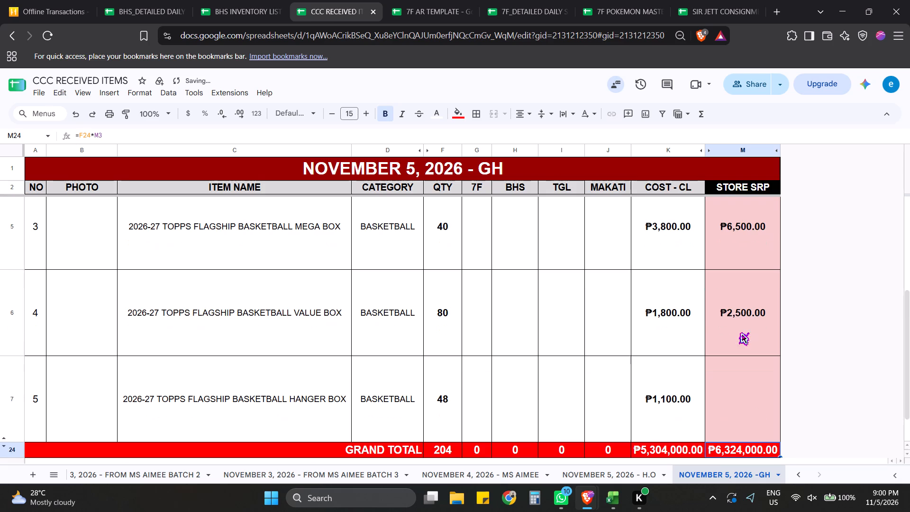
key(Up)
key(Down)
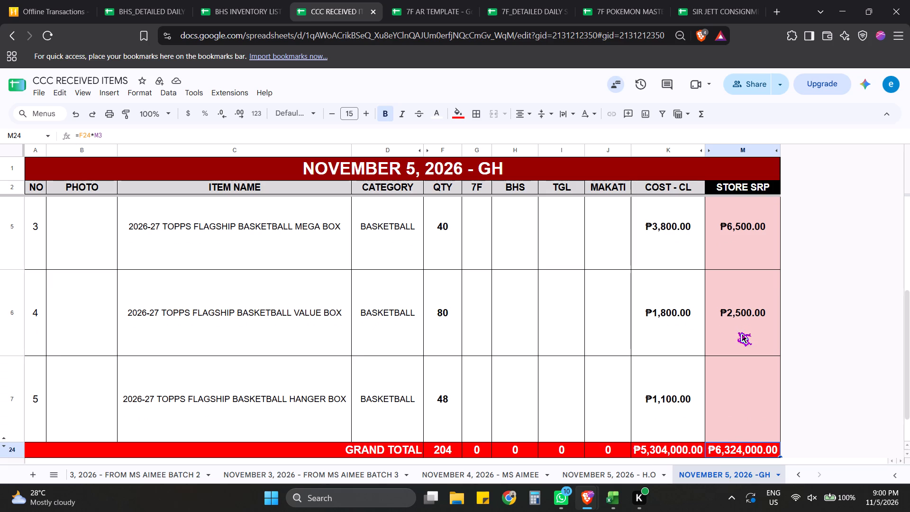
key(Up)
key(Down)
key(Up)
text(2500)
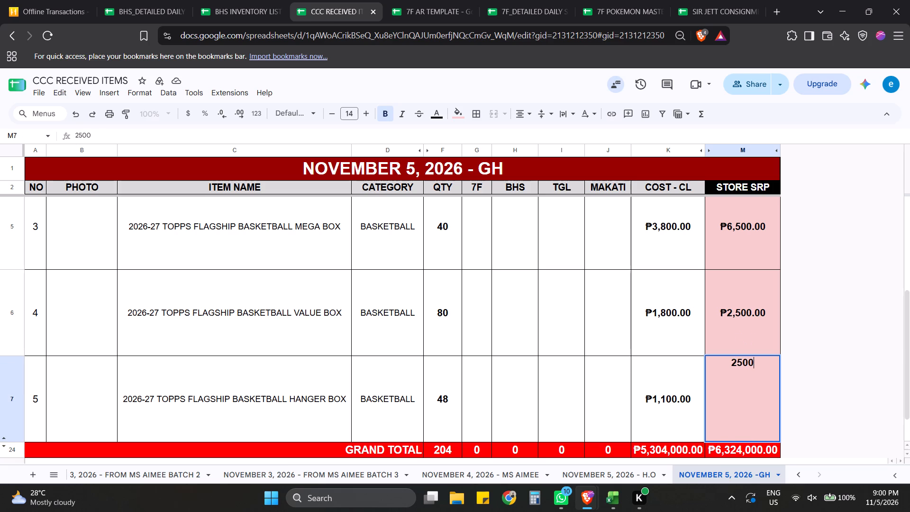
key(Up)
text(3500)
key(Down)
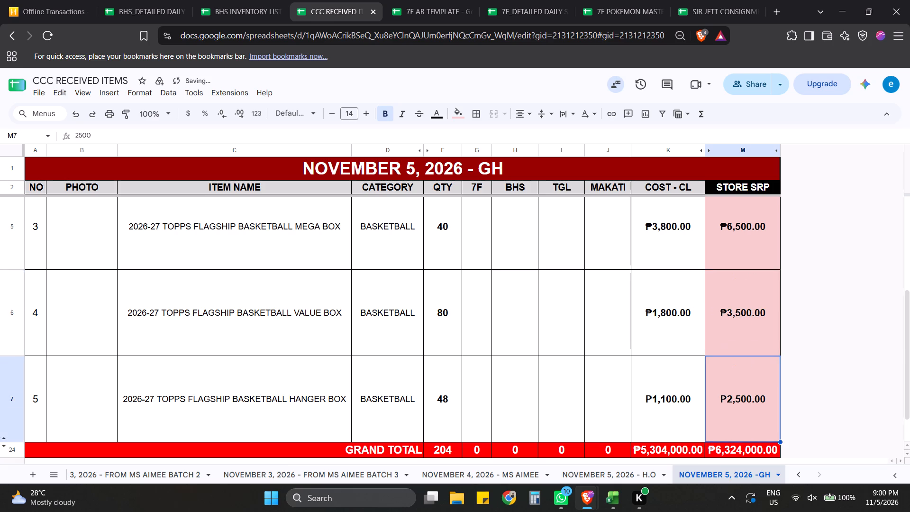
Review the store SRP entries of the five basketball boxes against their costs.
key(Up)
key(Up)
key(Up)
key(Up)
key(Up)
key(Down)
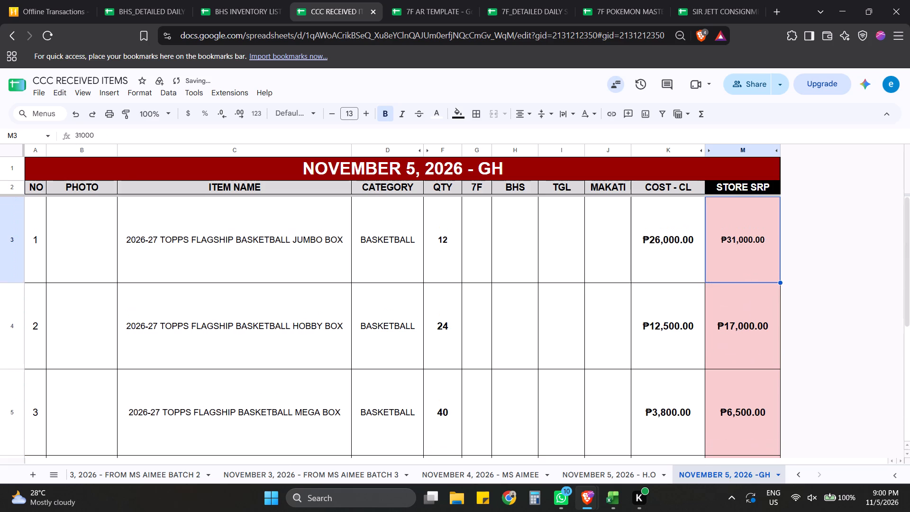
key(Down)
key(Up)
key(Down)
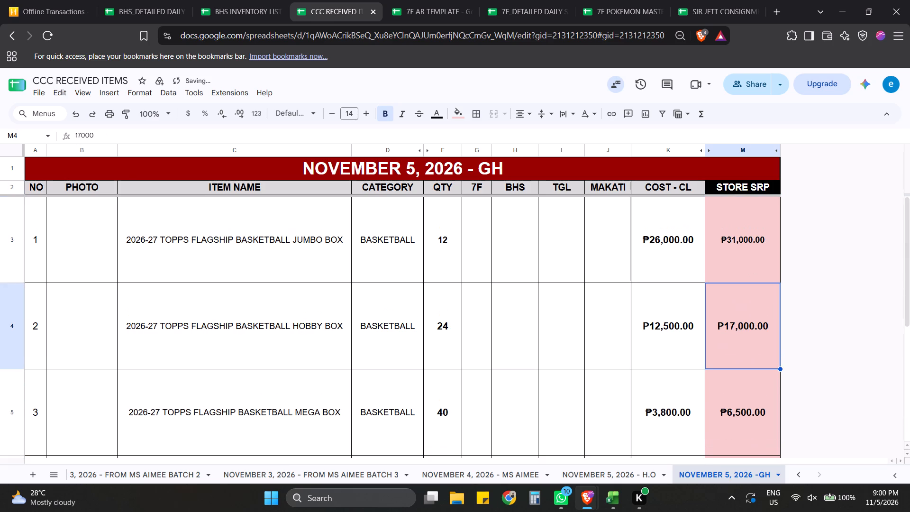
key(Down)
key(Up)
key(Up)
key(Up)
key(Down)
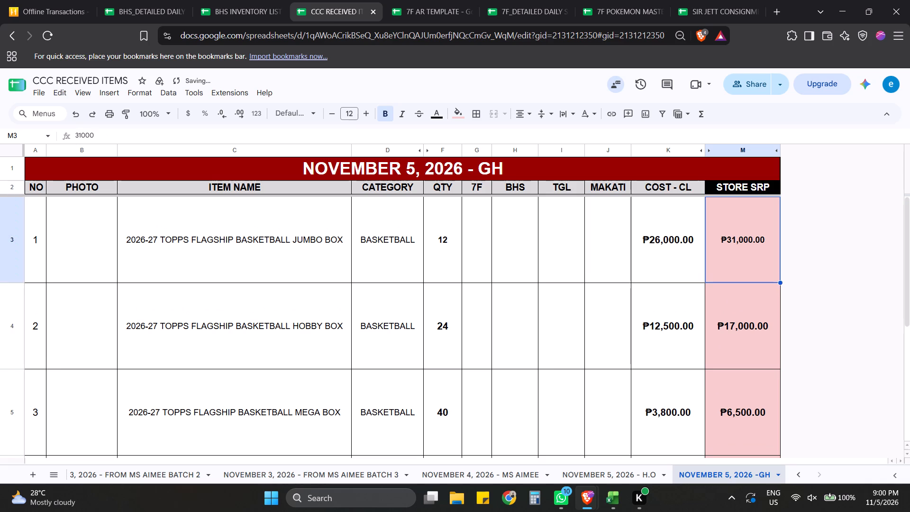
key(Down)
key(Down)
key(Down)
key(Up)
key(Up)
key(Up)
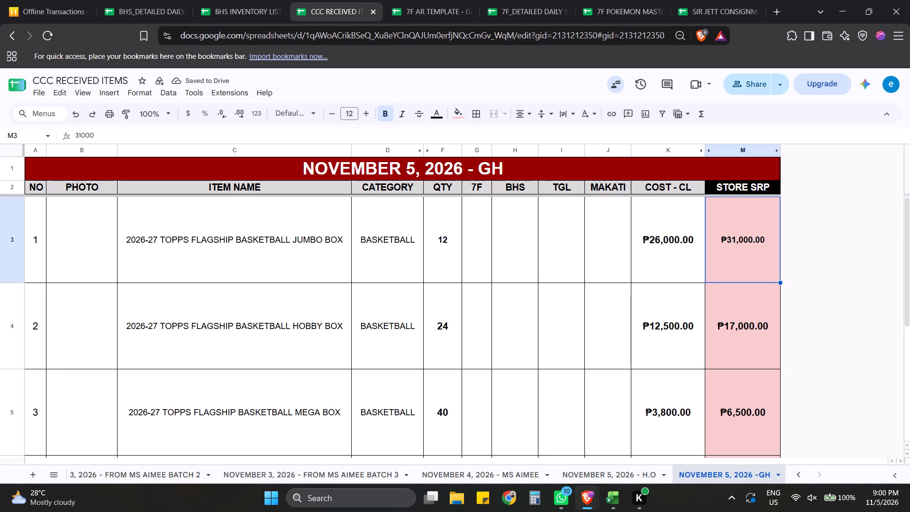
key(Up)
key(Down)
key(Down)
key(Down)
key(Up)
key(Up)
key(Down)
key(Down)
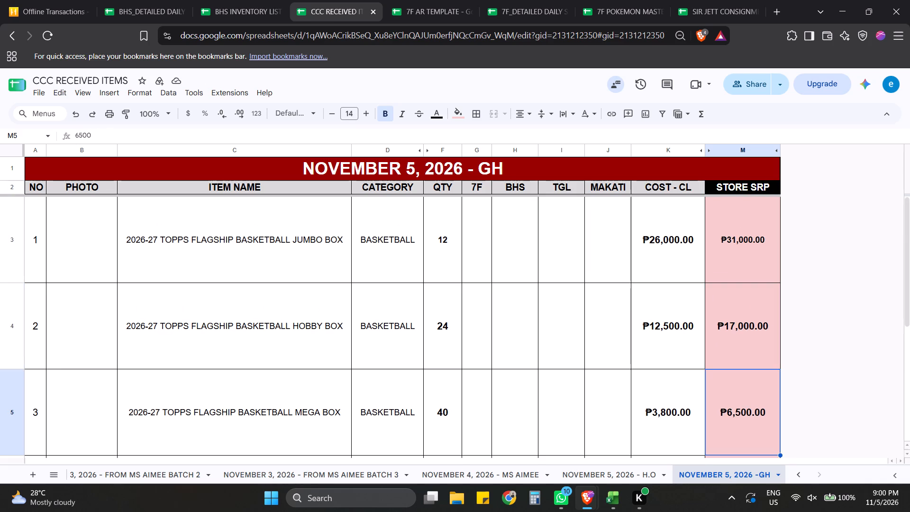
key(Up)
key(Down)
key(Down)
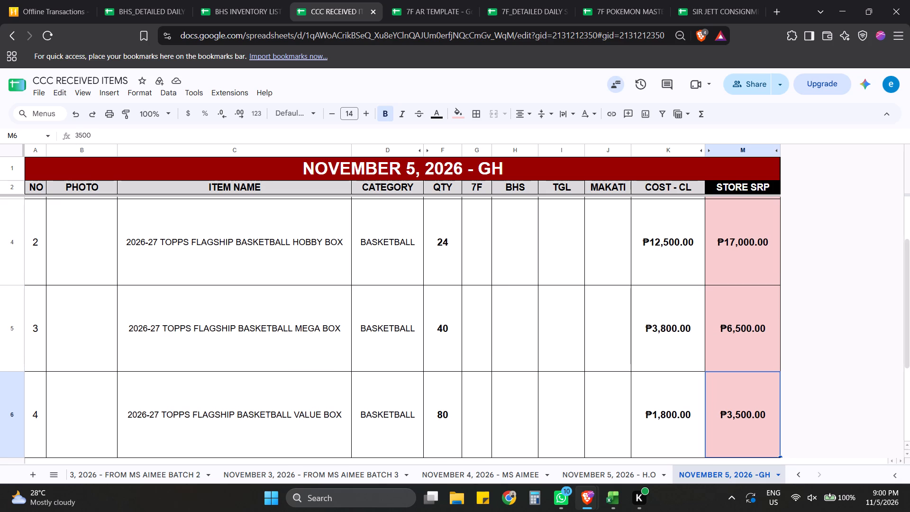
key(Up)
key(Up)
key(Down)
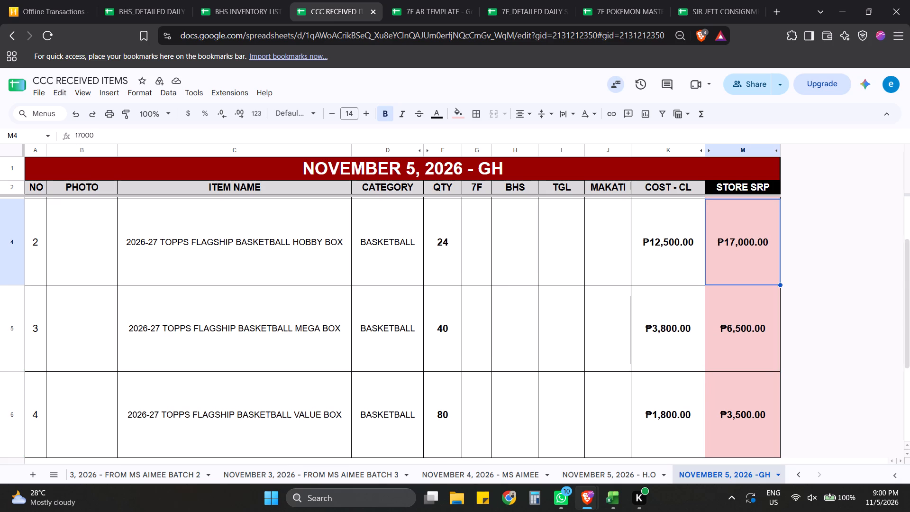
key(Down)
key(Down)
key(Down)
key(Up)
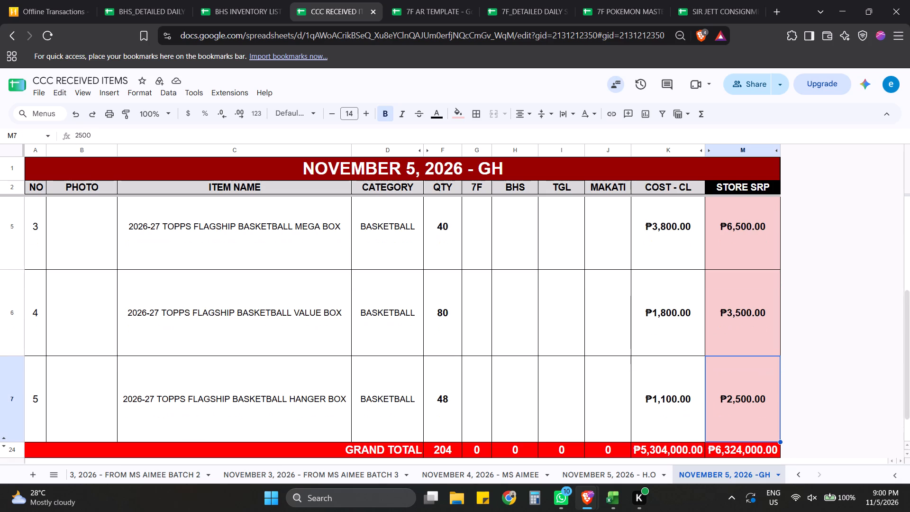
Hide the 7F, BHS, TGL and Makati columns (G to J).
click(467, 276)
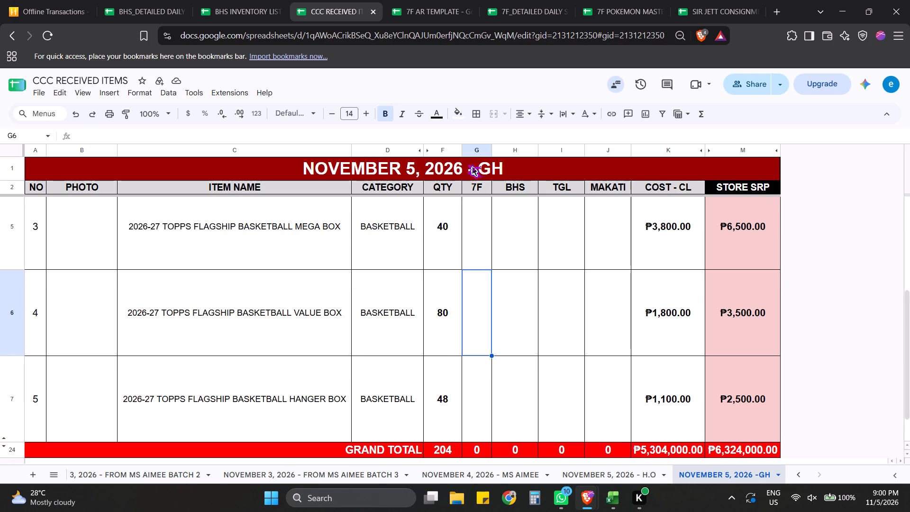
drag(476, 150, 602, 150)
right_click(602, 150)
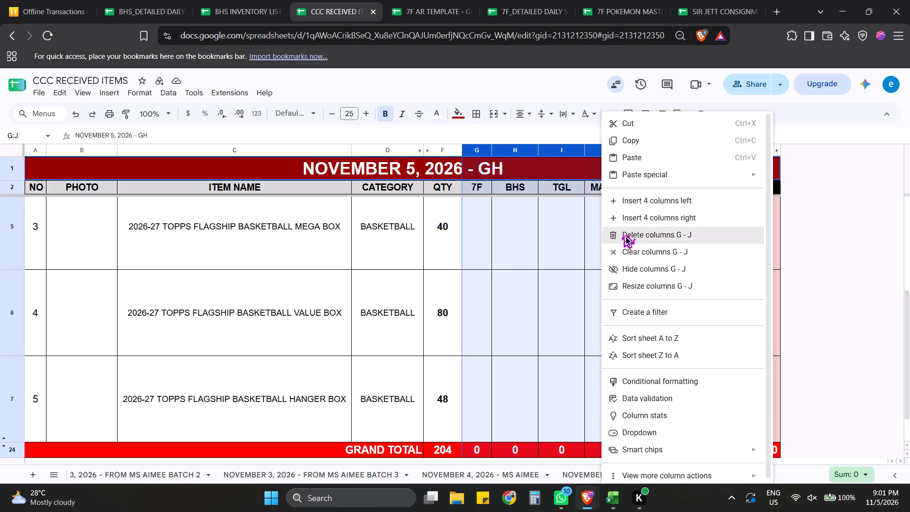
click(688, 264)
Check the quantity, cost and store SRP of the basketball boxes row by row.
click(515, 313)
click(428, 382)
scroll(434, 351, up, 8)
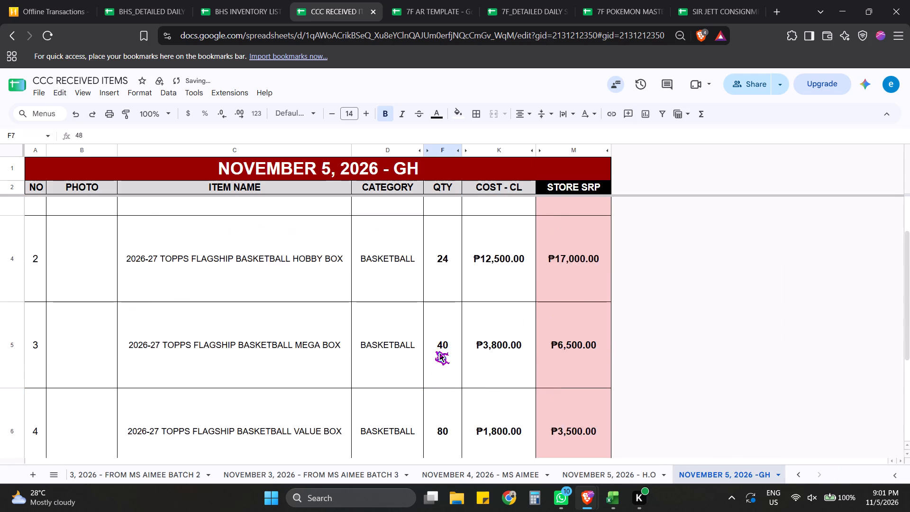
scroll(435, 351, up, 20)
scroll(435, 351, up, 1)
click(491, 250)
click(563, 232)
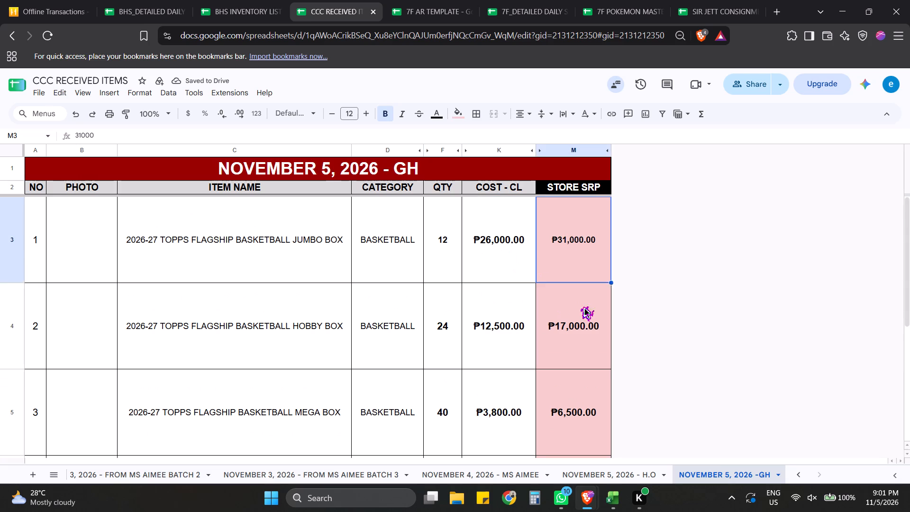
click(580, 314)
click(502, 320)
click(523, 398)
click(556, 397)
scroll(554, 347, down, 6)
click(576, 370)
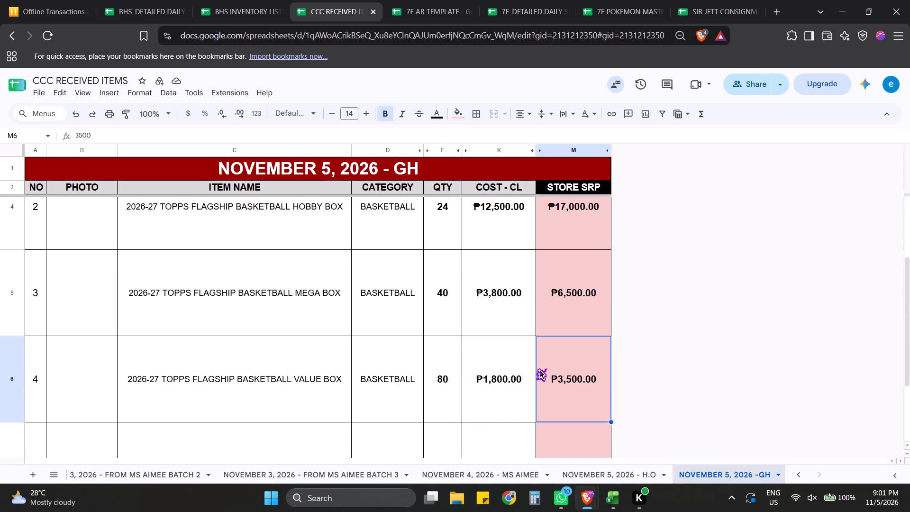
click(535, 368)
scroll(578, 387, down, 4)
click(583, 362)
click(516, 378)
scroll(388, 347, up, 8)
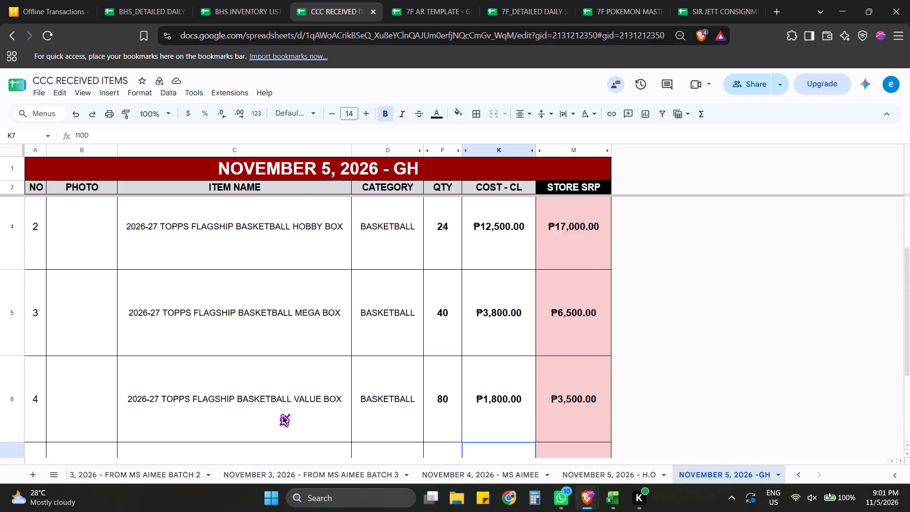
scroll(278, 413, up, 8)
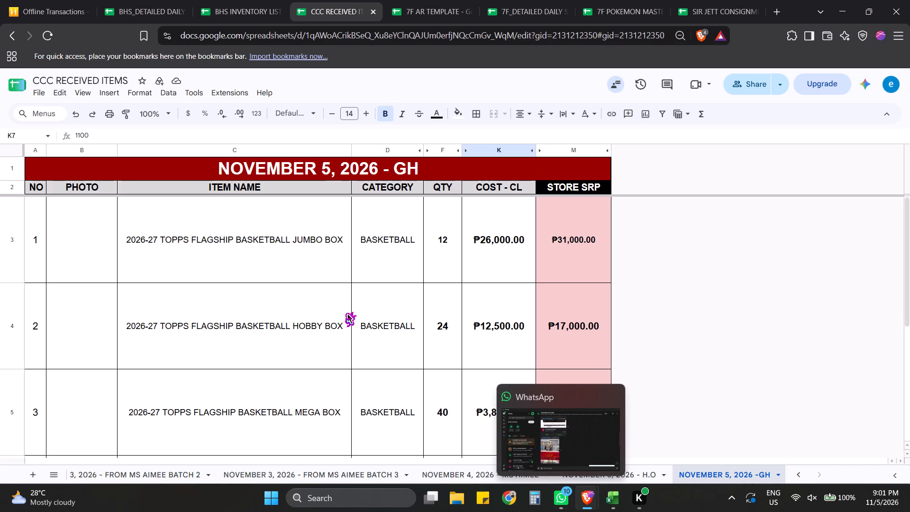
Select the empty photo cell in the Basketball Jumbo Box row.
click(220, 281)
click(116, 241)
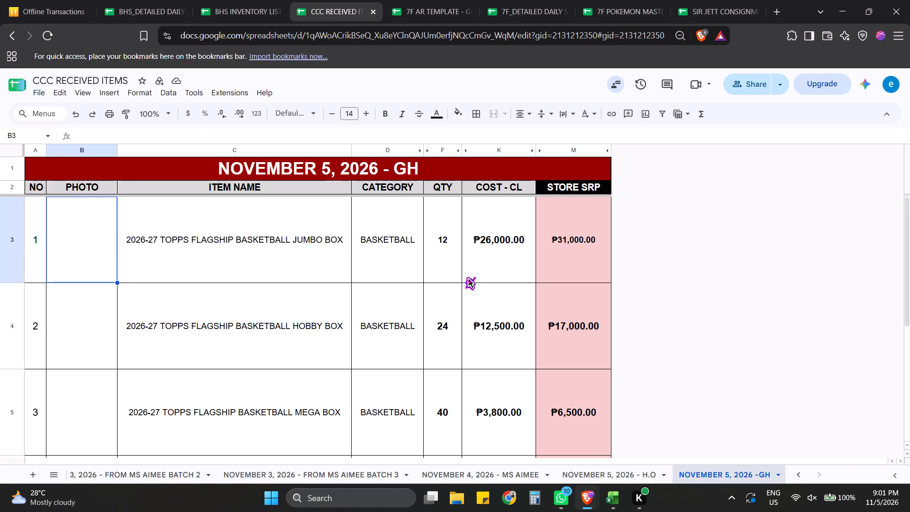
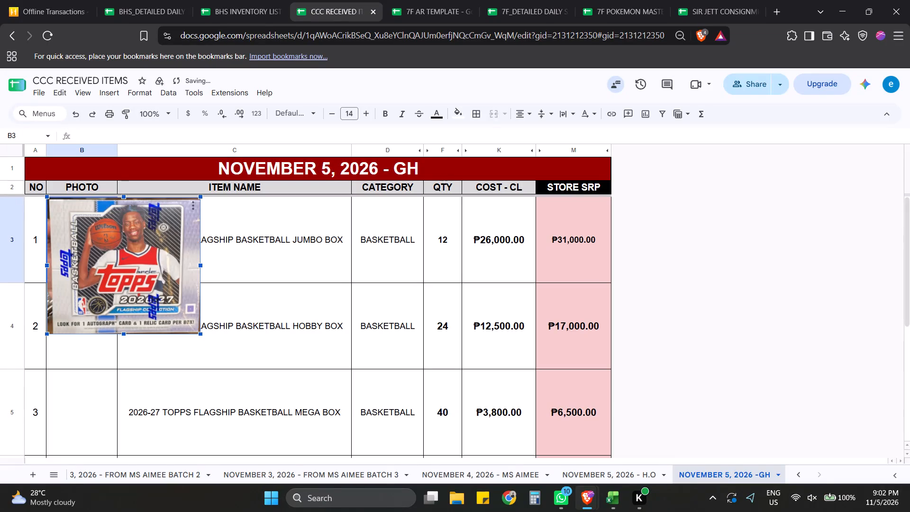
Put the floating Topps box photo into the photo cell of the Basketball Jumbo Box row.
click(191, 209)
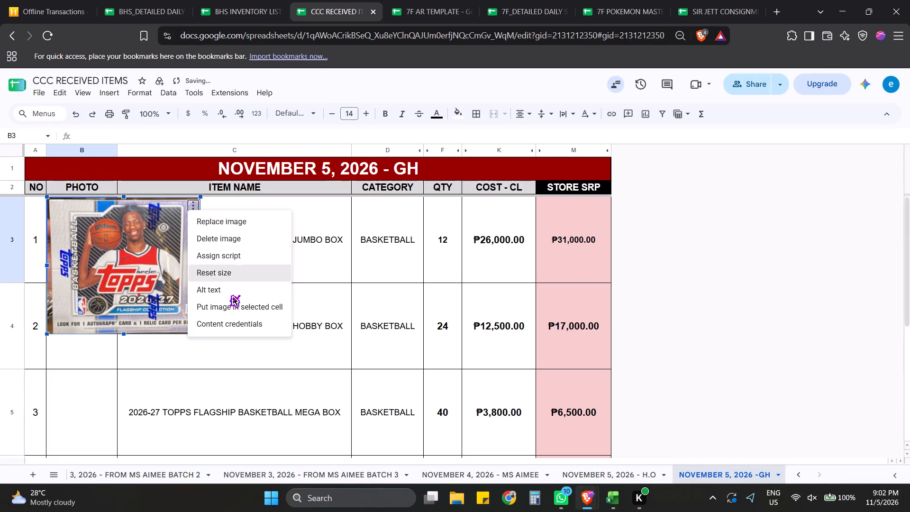
click(229, 303)
Select the empty photo cell in the Basketball Hobby Box row and switch to WhatsApp to get its photo.
click(96, 326)
key(alt+Tab)
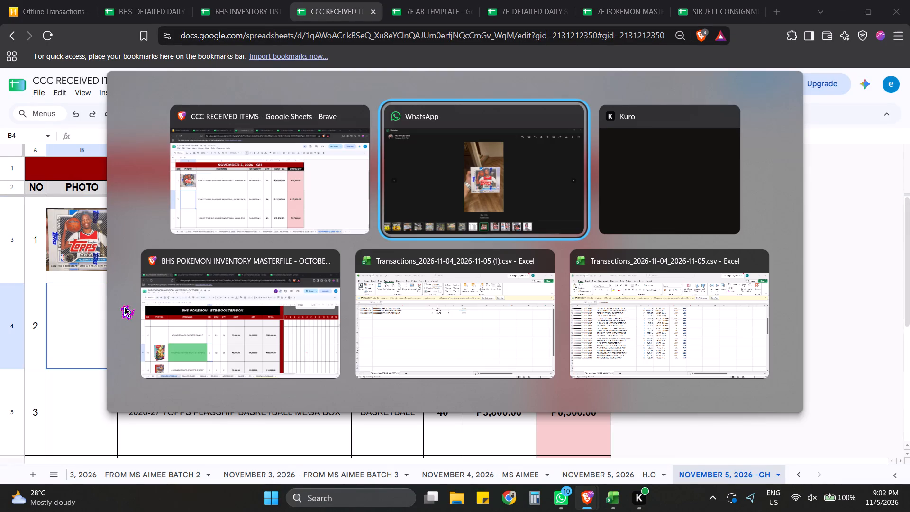
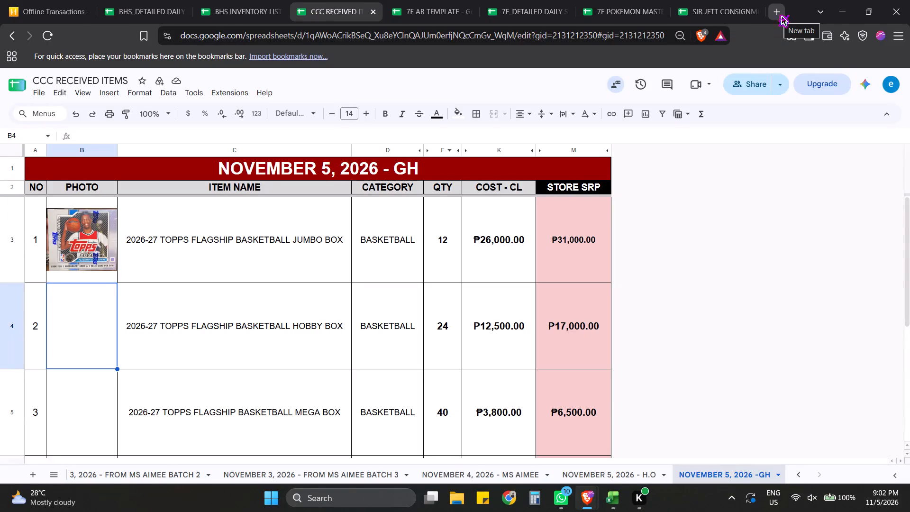
Copy the Basketball Hobby Box item name and search Google Images for "2026-27 TOPPS FLAGSHIP BASKETBALL HOBBY BOX" in a new tab.
click(276, 308)
key(ctrl+c)
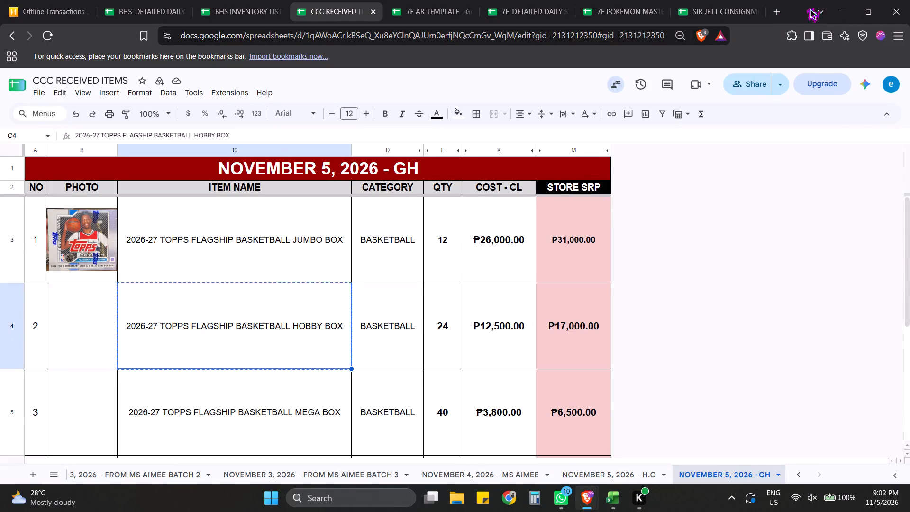
click(778, 13)
click(547, 40)
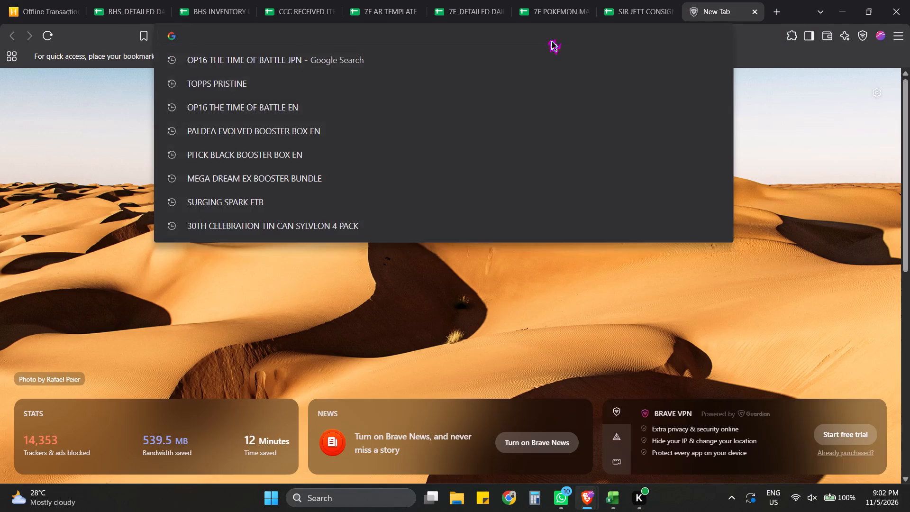
text(GOO)
key(BackSpace)
key(ctrl+a)
key(ctrl+v)
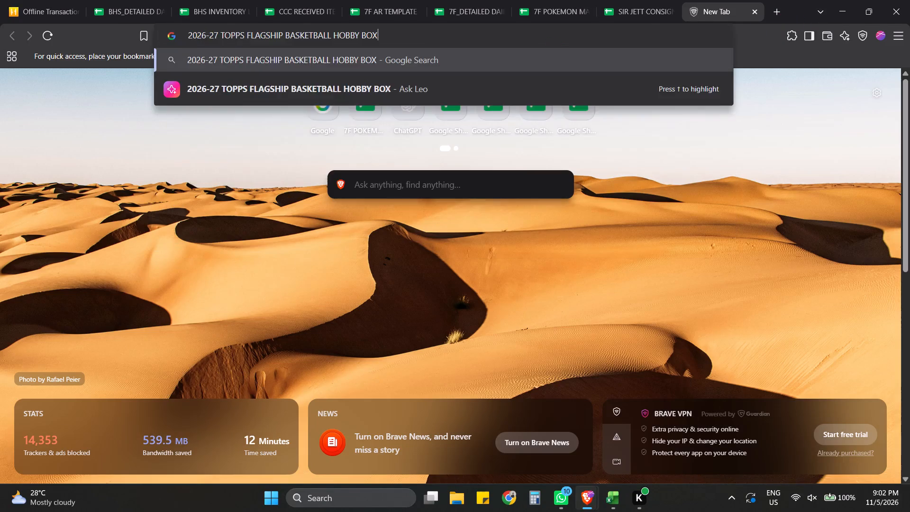
key(Return)
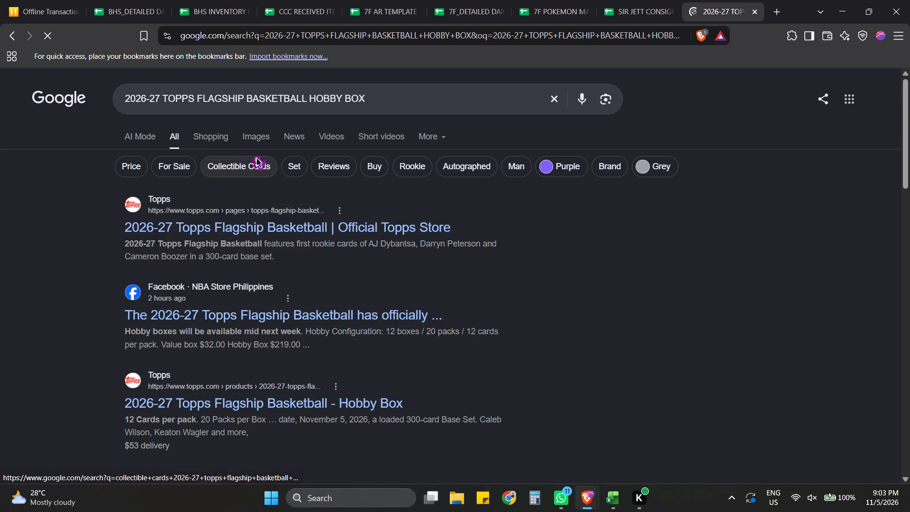
click(250, 135)
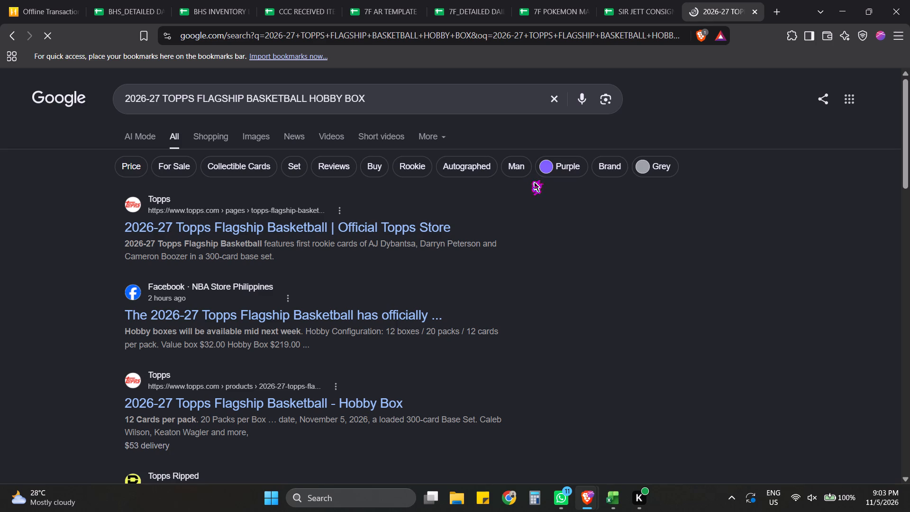
click(264, 138)
click(52, 38)
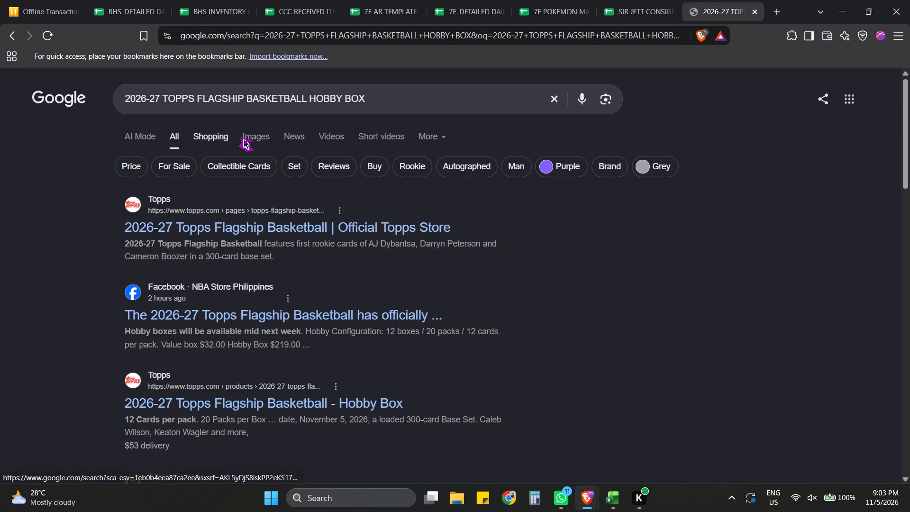
click(256, 139)
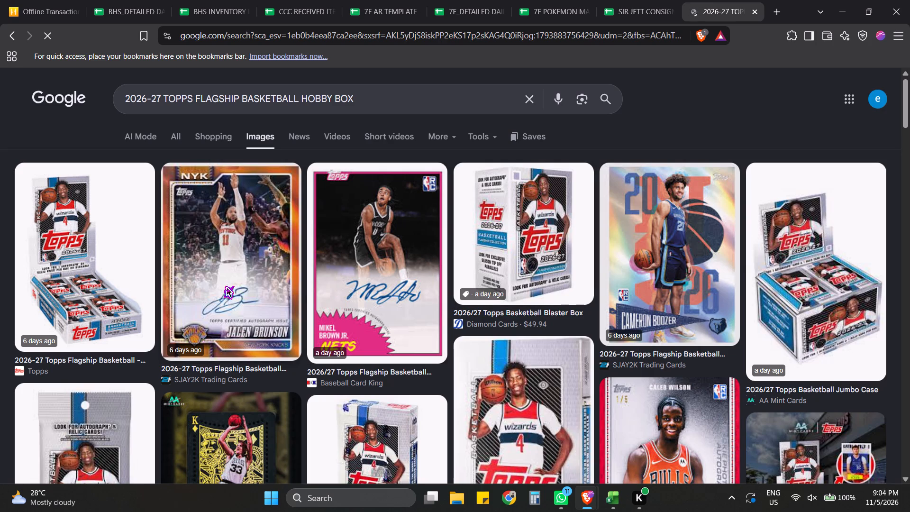
Look over the image results and take a screen snip of the open hobby box picture from Topps.
scroll(357, 265, down, 3)
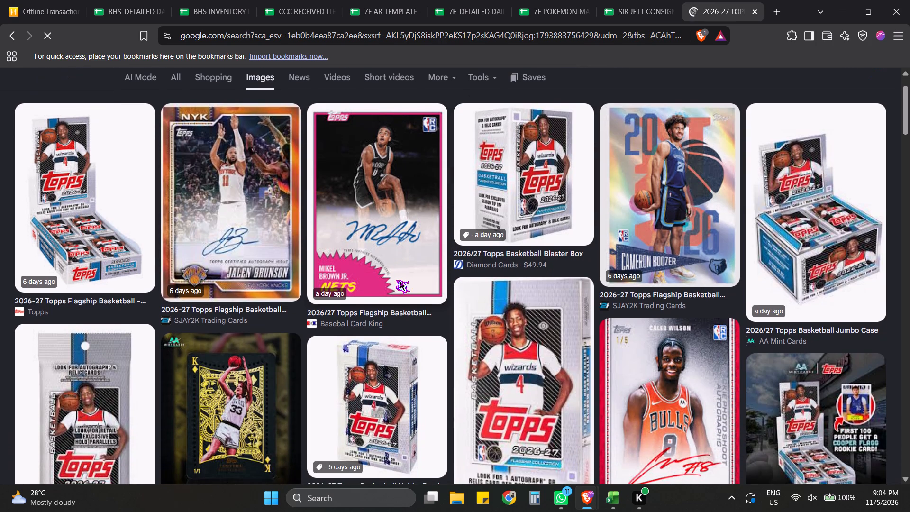
scroll(396, 279, up, 1)
scroll(401, 277, down, 4)
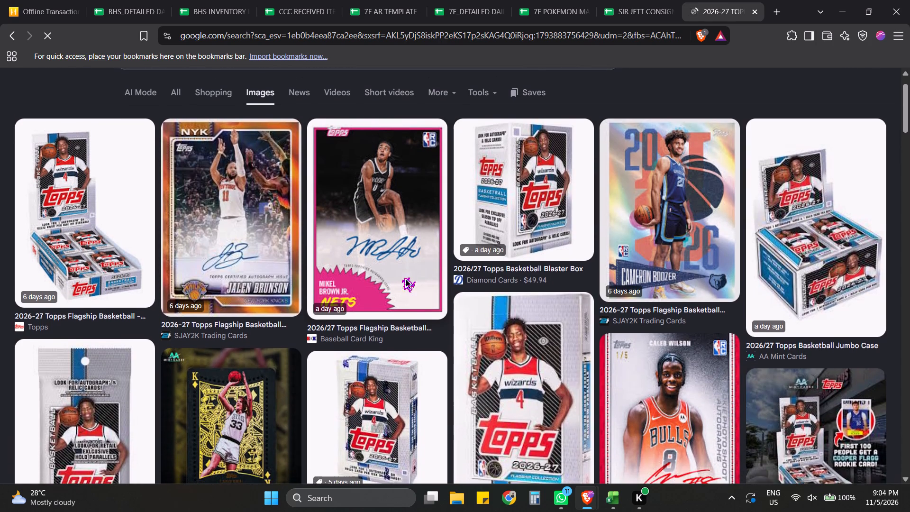
scroll(401, 277, up, 9)
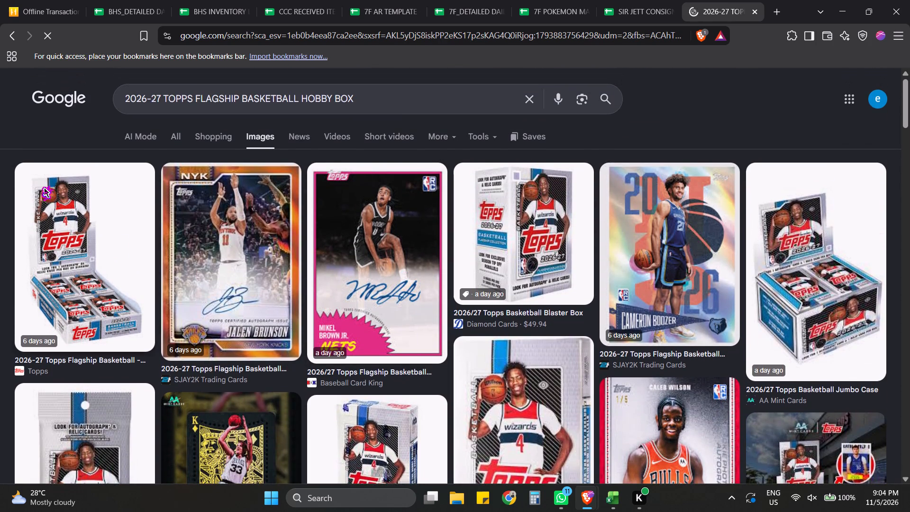
key(shift+super+s)
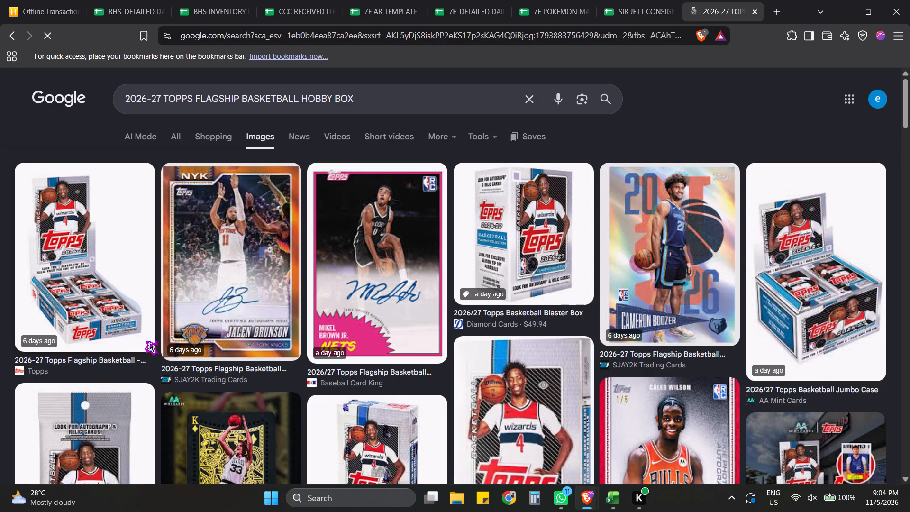
drag(145, 342, 27, 214)
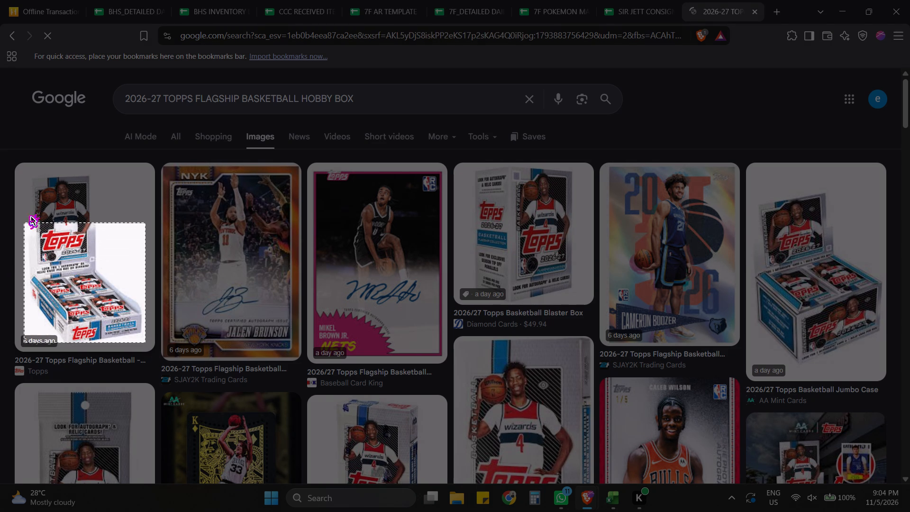
drag(27, 214, 25, 165)
Paste the snipped picture in the CCC RECEIVED ITEMS sheet and put it into the photo cell of the Basketball Hobby Box row.
key(alt+Tab)
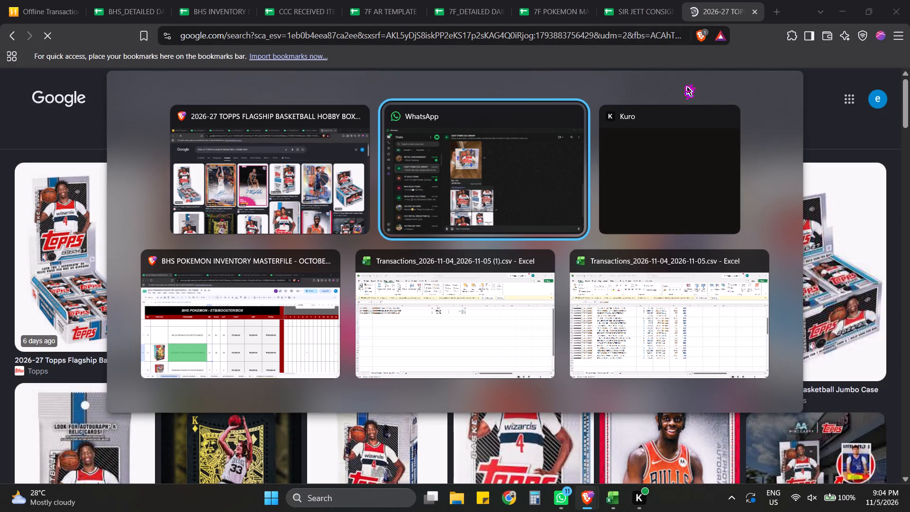
alt+click(274, 178)
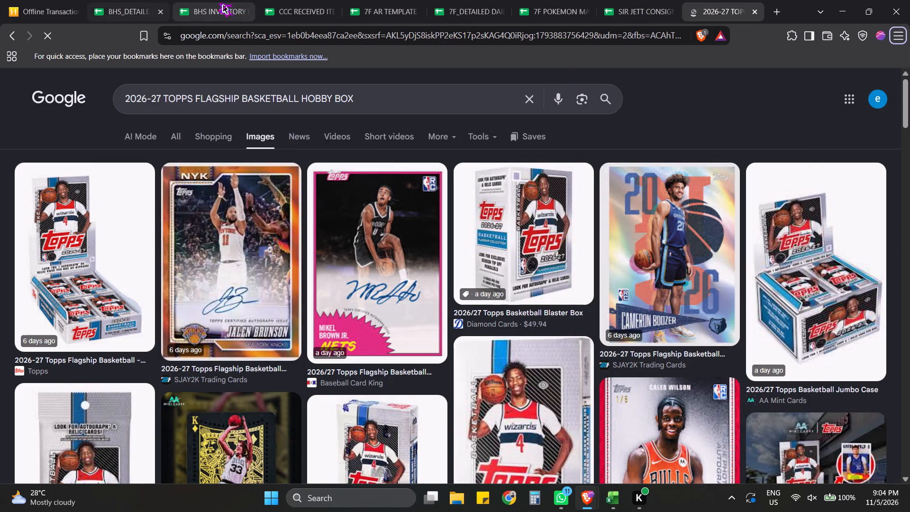
click(288, 0)
click(71, 308)
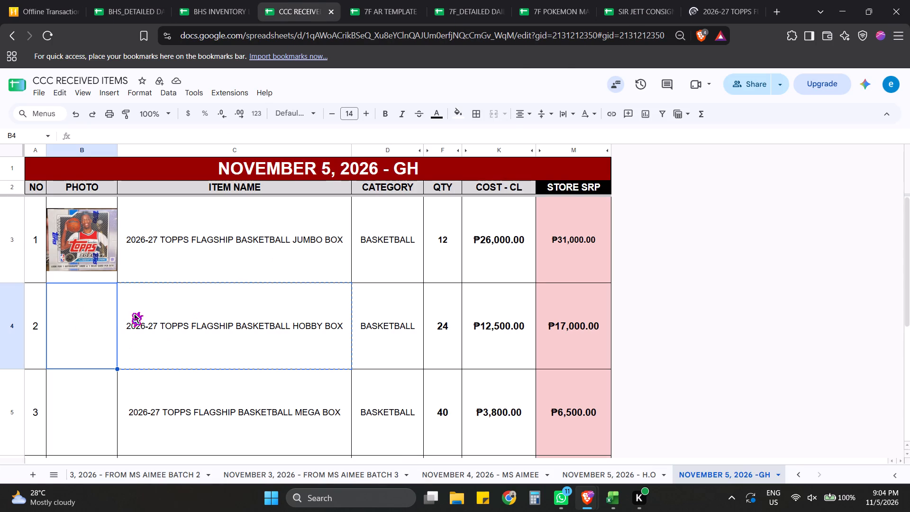
key(ctrl+v)
click(173, 293)
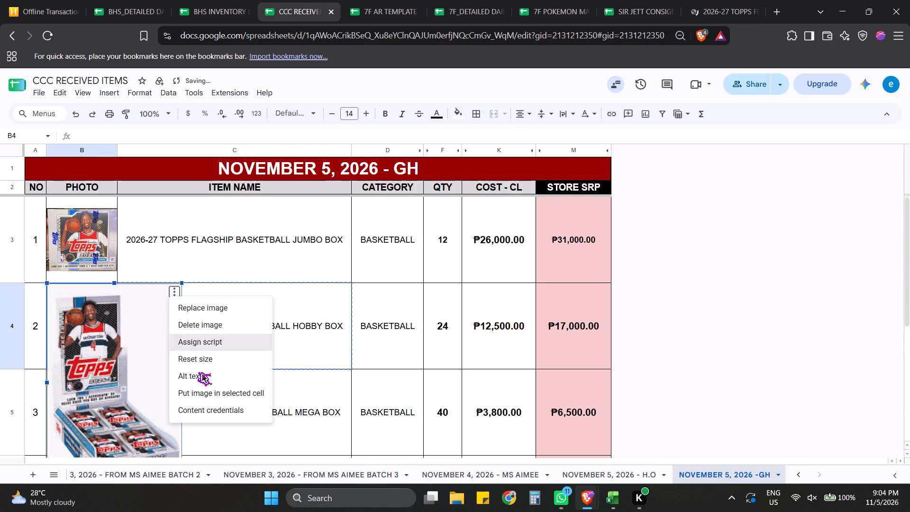
click(208, 393)
Copy the Basketball Mega Box item name and search Google Images for "2026-27 TOPPS FLAGSHIP BASKETBALL MEGA BOX".
click(273, 429)
key(ctrl+c)
click(719, 0)
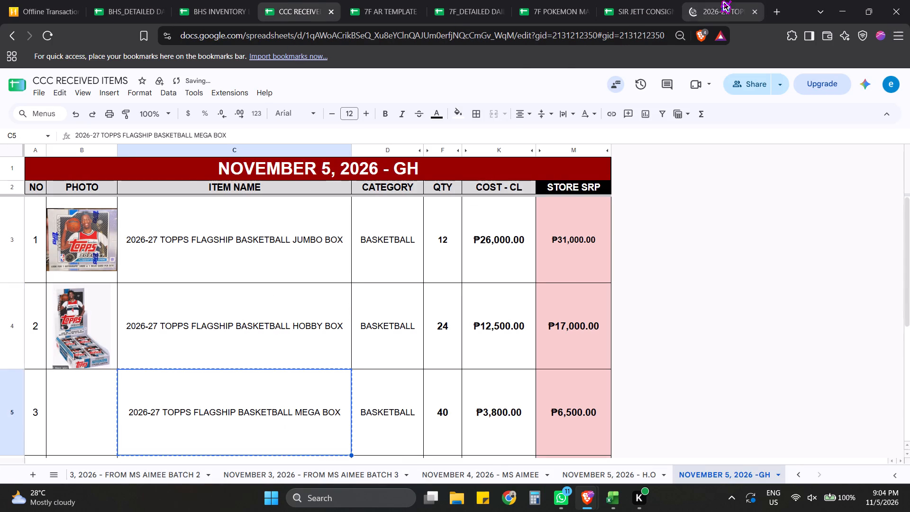
click(357, 112)
key(ctrl+a)
key(ctrl+v)
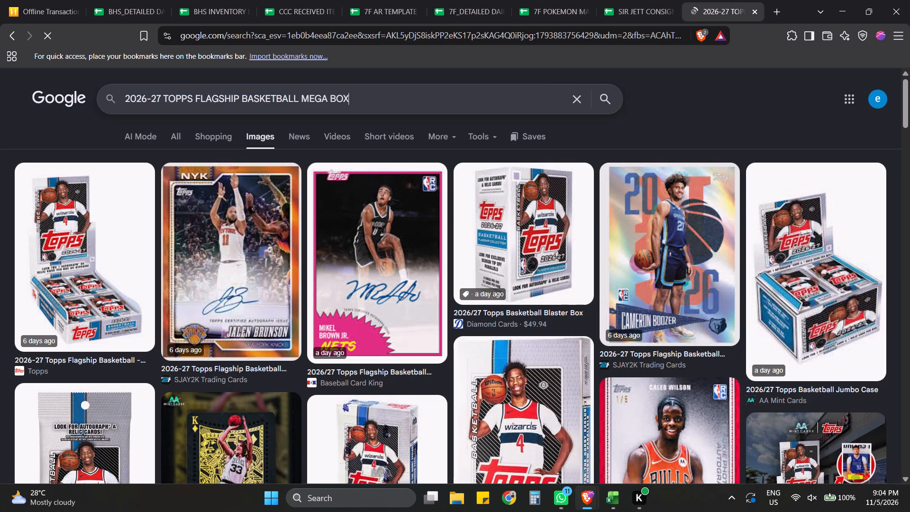
key(Return)
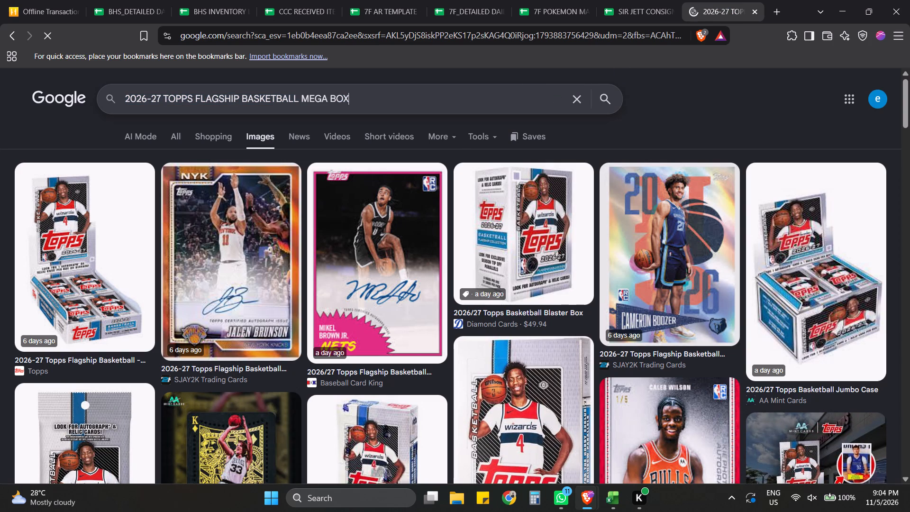
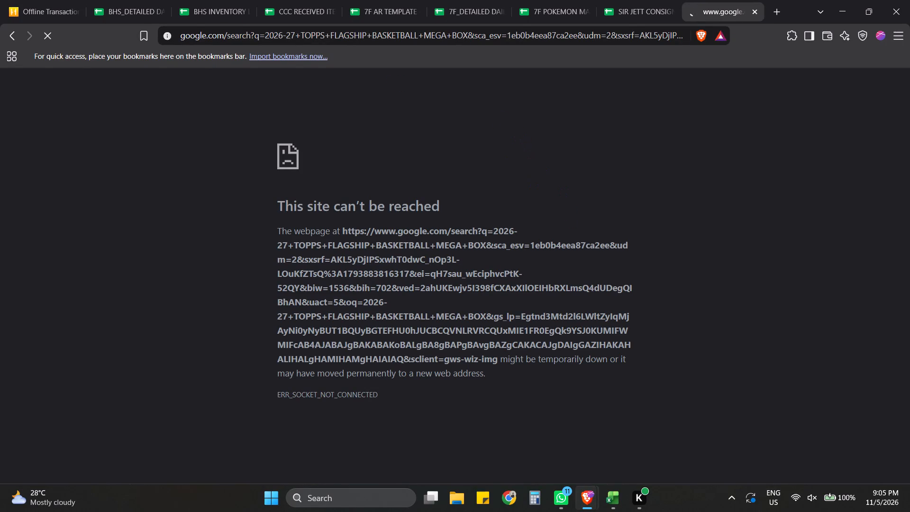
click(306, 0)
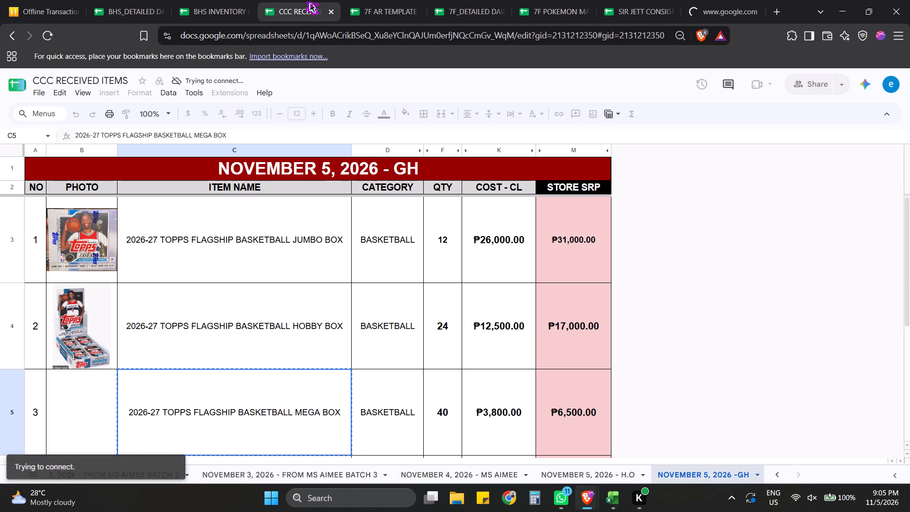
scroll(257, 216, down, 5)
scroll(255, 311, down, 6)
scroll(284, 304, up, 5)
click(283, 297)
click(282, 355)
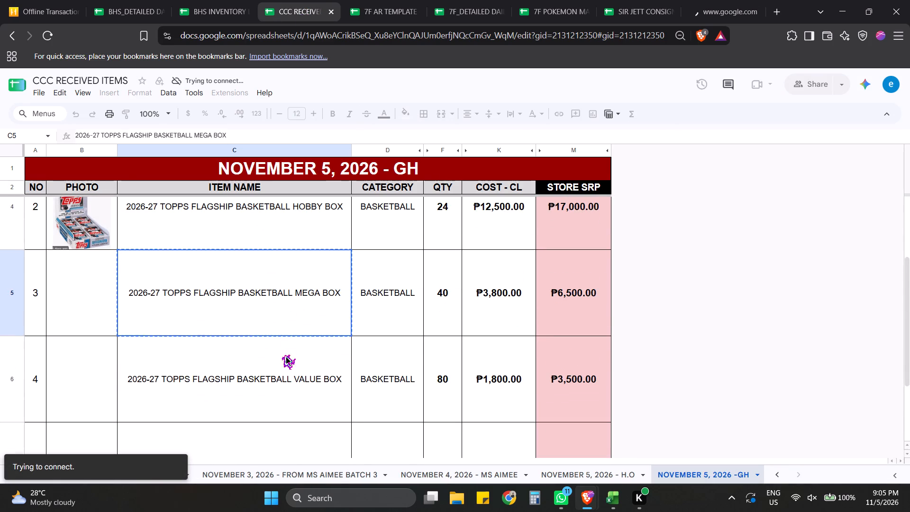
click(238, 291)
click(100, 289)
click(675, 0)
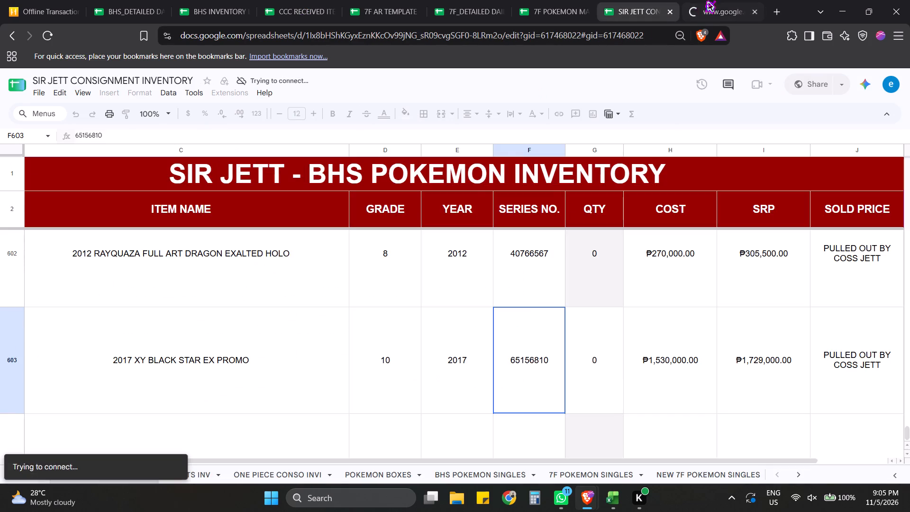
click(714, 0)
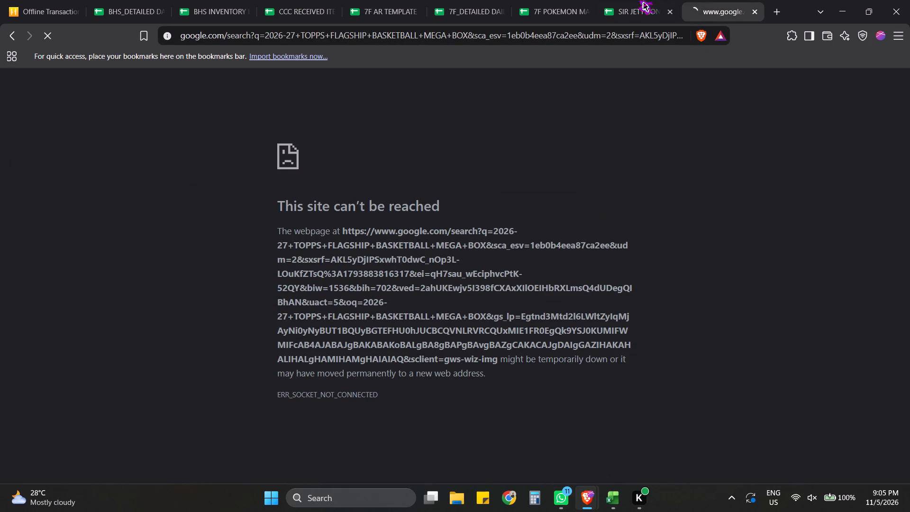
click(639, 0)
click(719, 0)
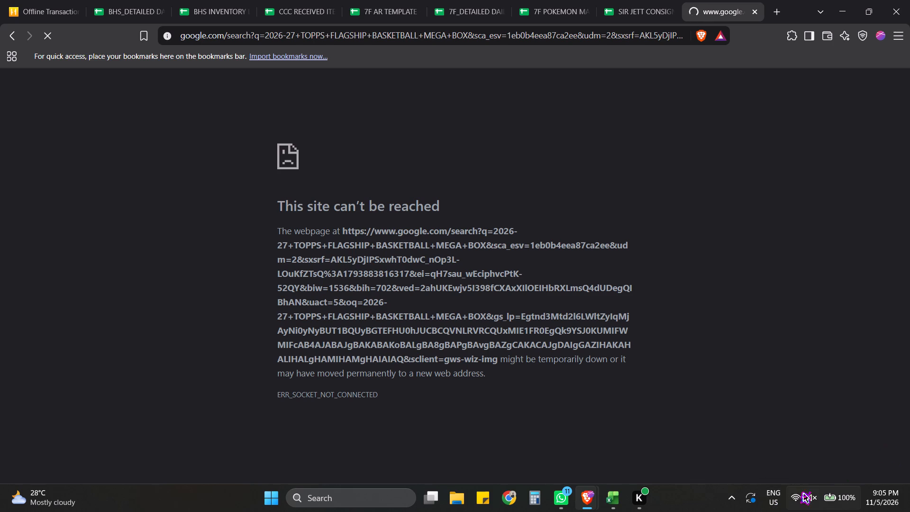
Review the available Wi-Fi networks and switch the connection from The White House to the Erroll's S21 network.
click(795, 503)
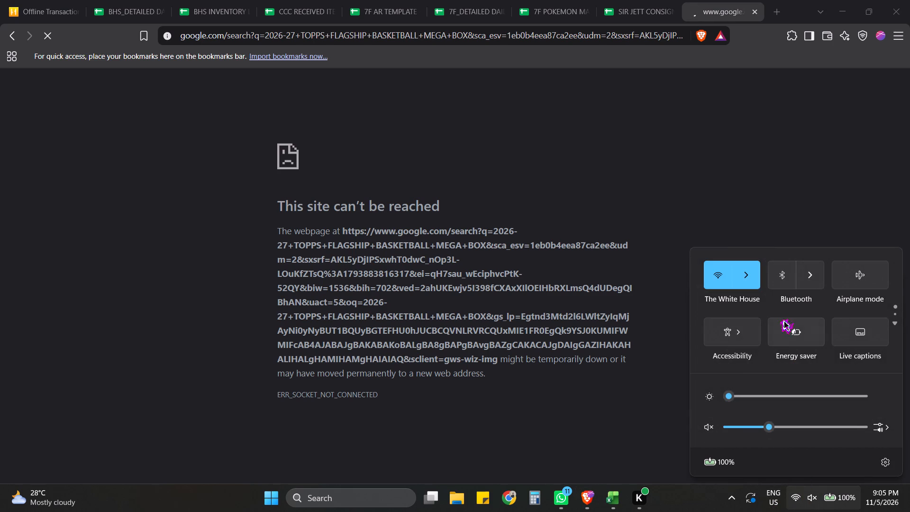
click(751, 275)
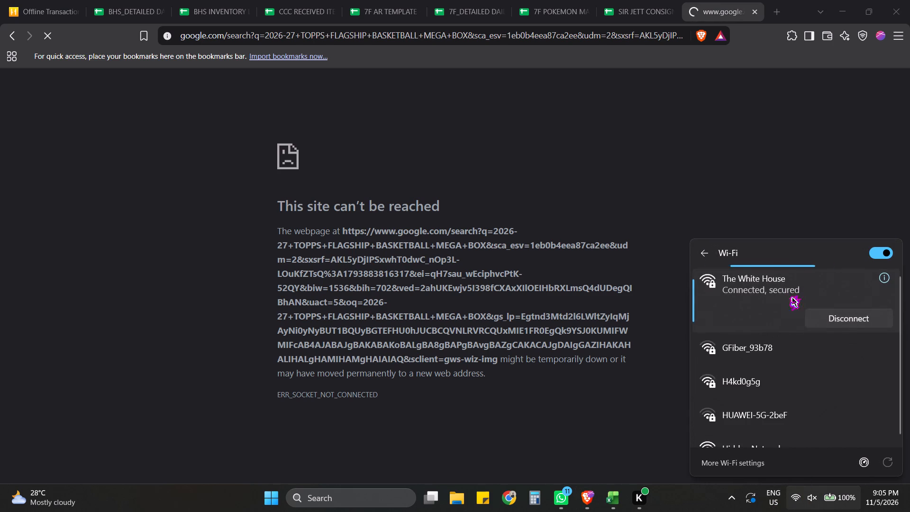
scroll(779, 364, down, 9)
scroll(824, 363, up, 4)
scroll(793, 365, down, 13)
scroll(790, 354, up, 14)
scroll(793, 365, down, 8)
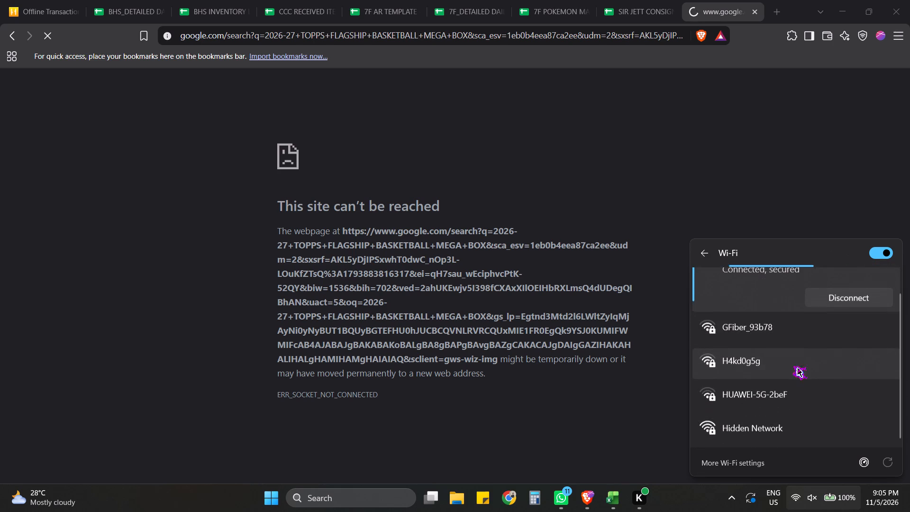
scroll(793, 366, down, 7)
scroll(790, 358, up, 12)
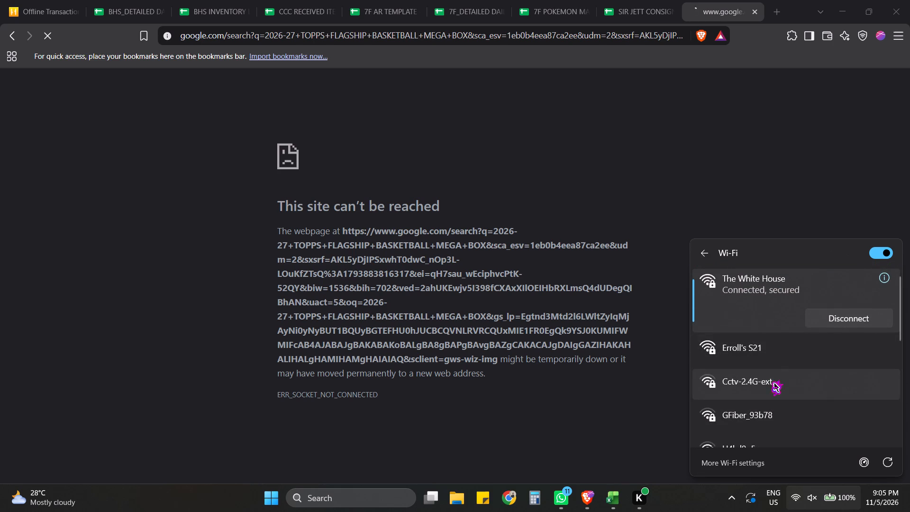
click(767, 348)
click(861, 365)
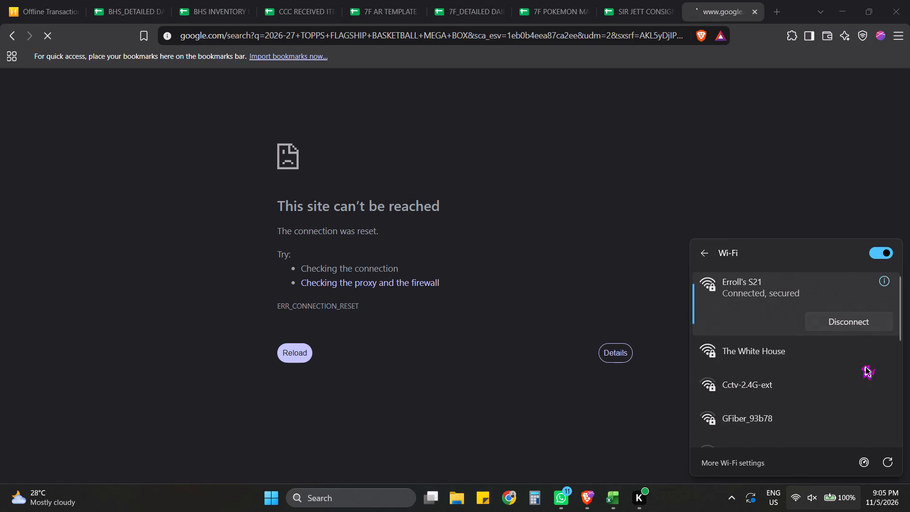
Reload the Google Images search for "2026-27 TOPPS FLAGSHIP BASKETBALL MEGA BOX" and return to its results.
click(46, 30)
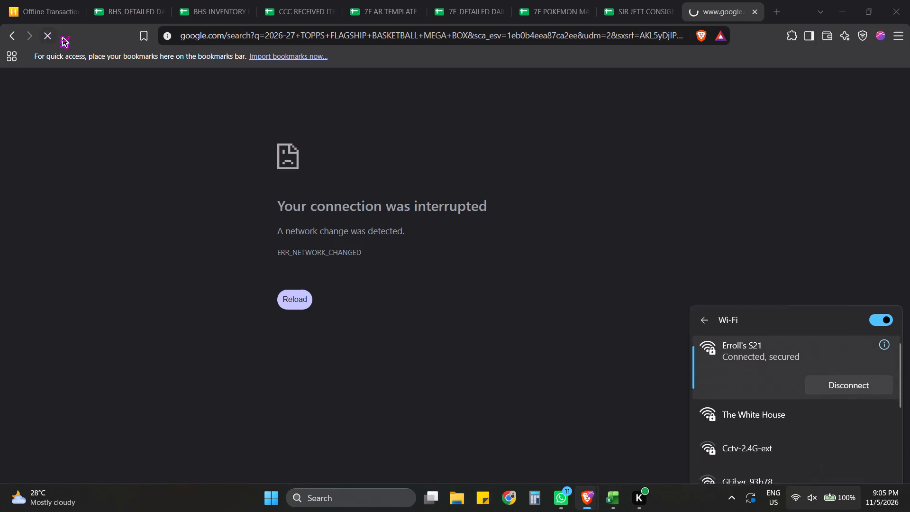
click(48, 34)
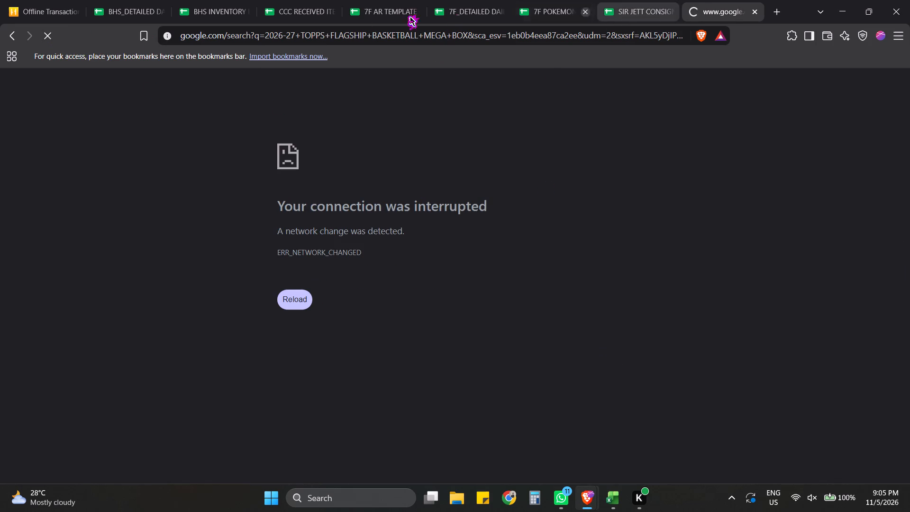
click(219, 0)
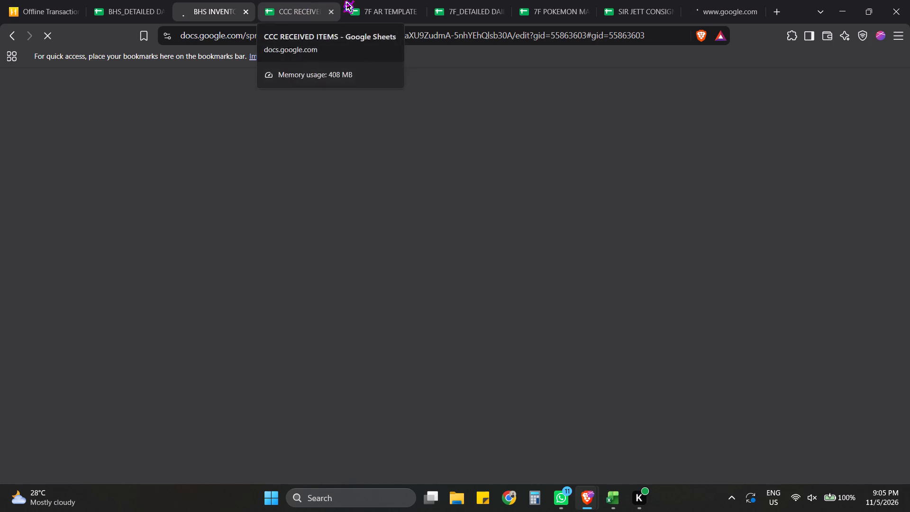
click(300, 0)
click(729, 0)
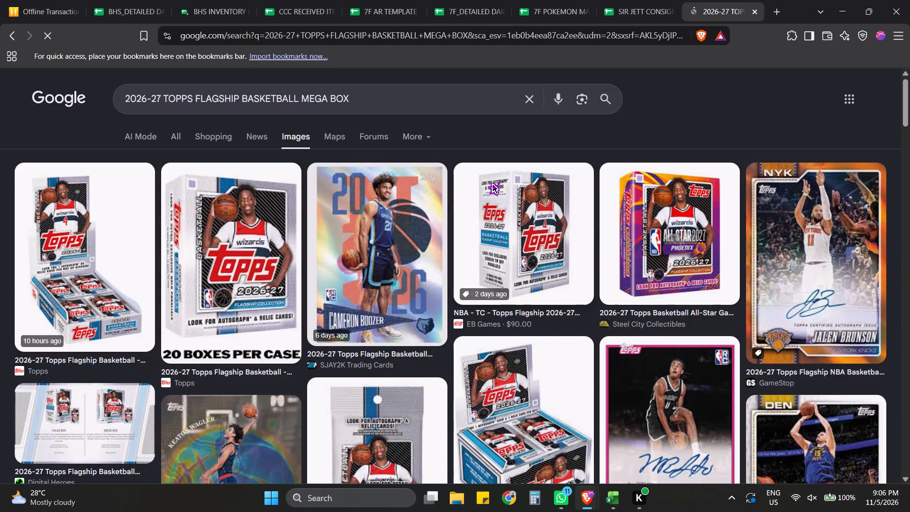
Look over the Basketball Mega Box image results for a matching product picture.
scroll(663, 205, down, 2)
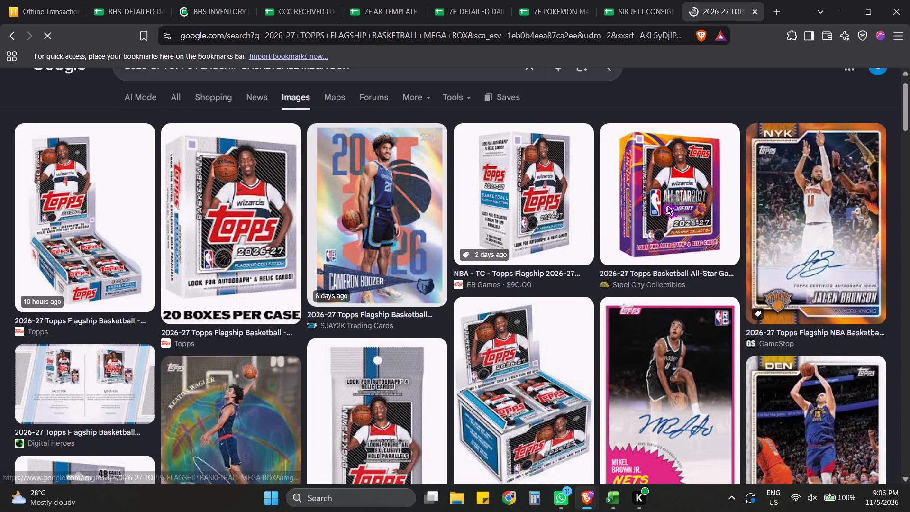
scroll(663, 202, down, 5)
scroll(661, 193, up, 8)
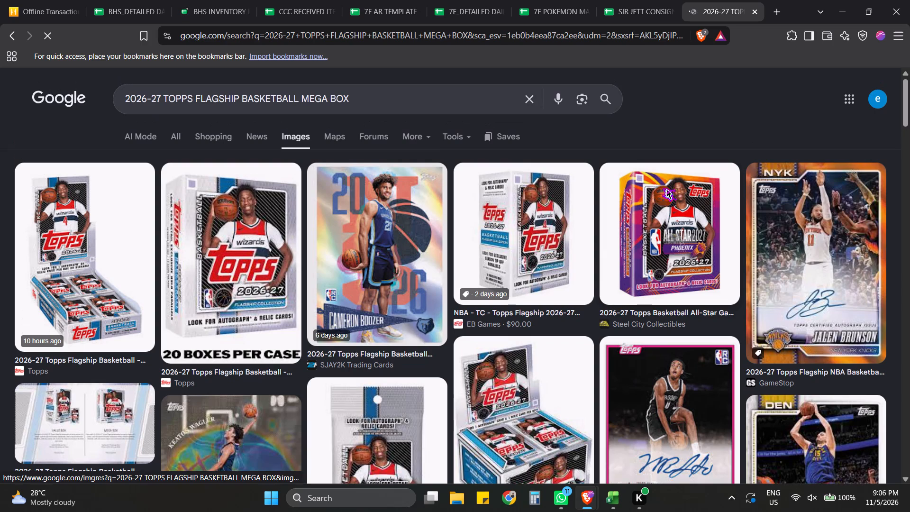
click(646, 0)
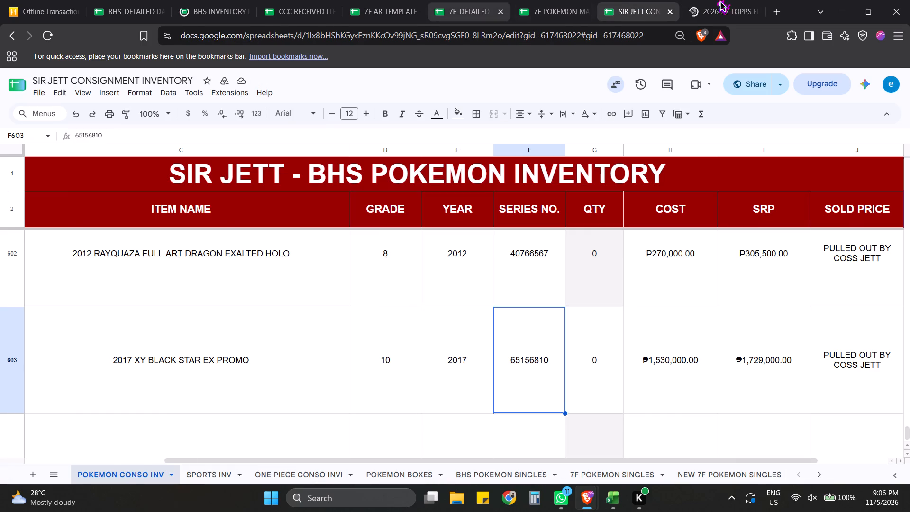
click(720, 0)
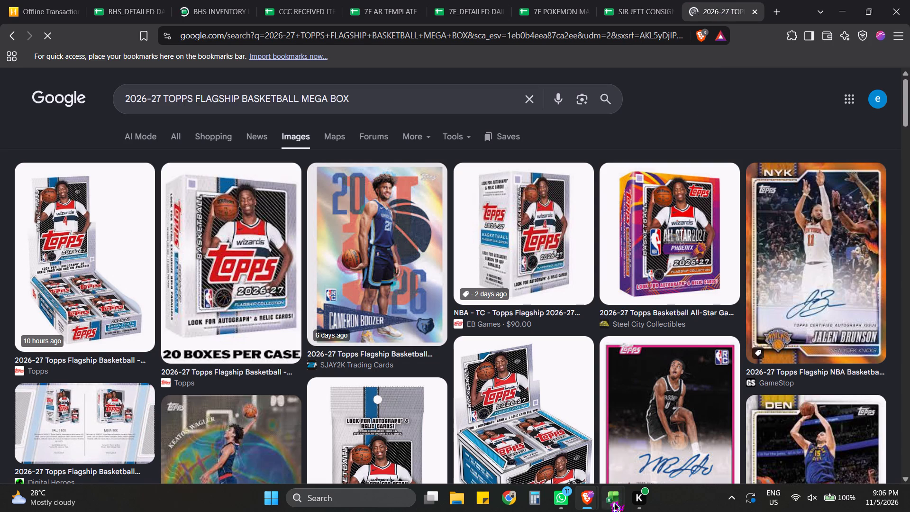
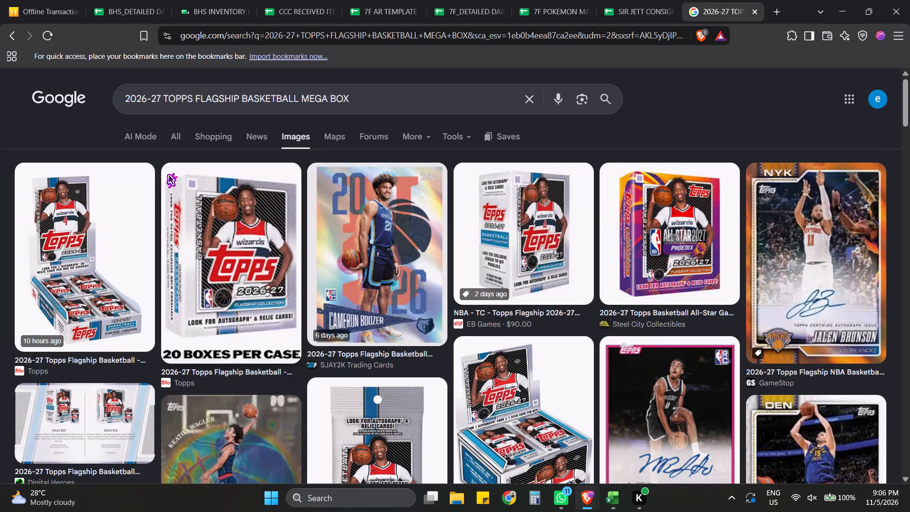
Capture the 2026-27 Topps Flagship Basketball mega box picture and place it inside the mega box's photo cell in CCC RECEIVED ITEMS.
drag(165, 173, 297, 337)
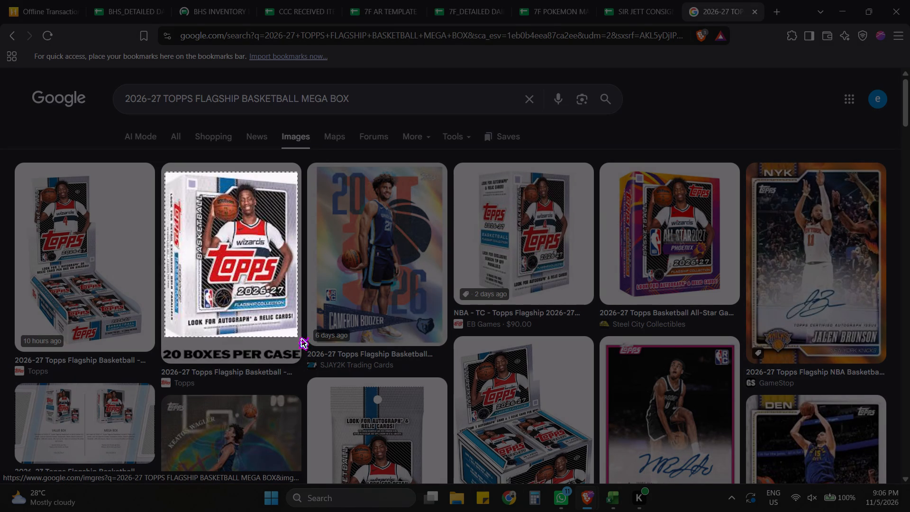
drag(297, 337, 297, 333)
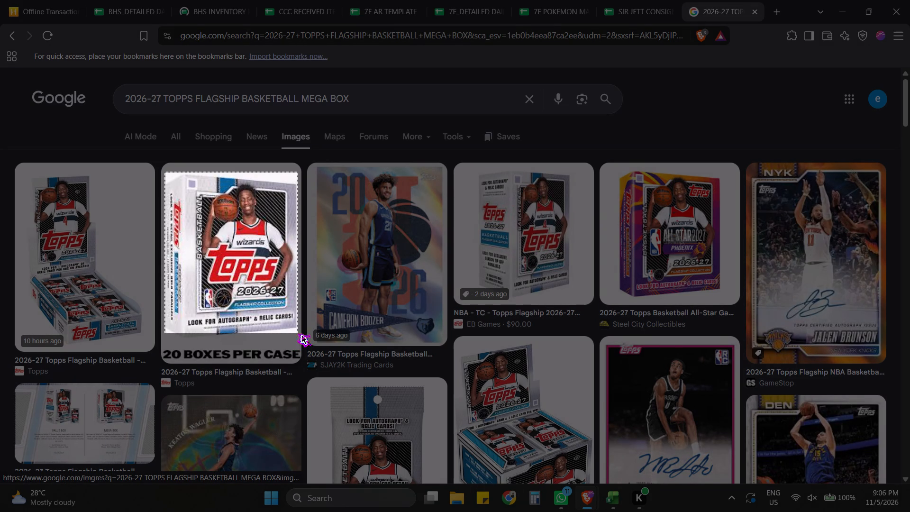
drag(297, 333, 298, 335)
click(287, 0)
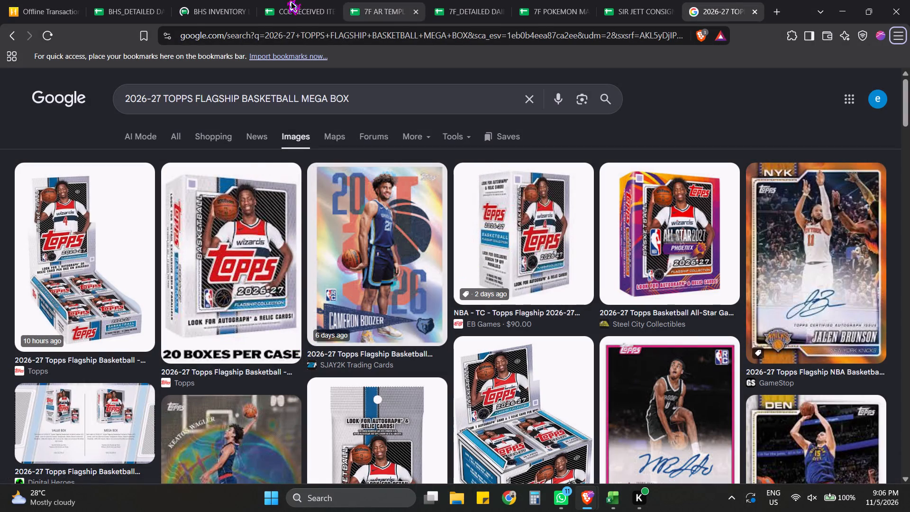
click(77, 304)
key(ctrl+v)
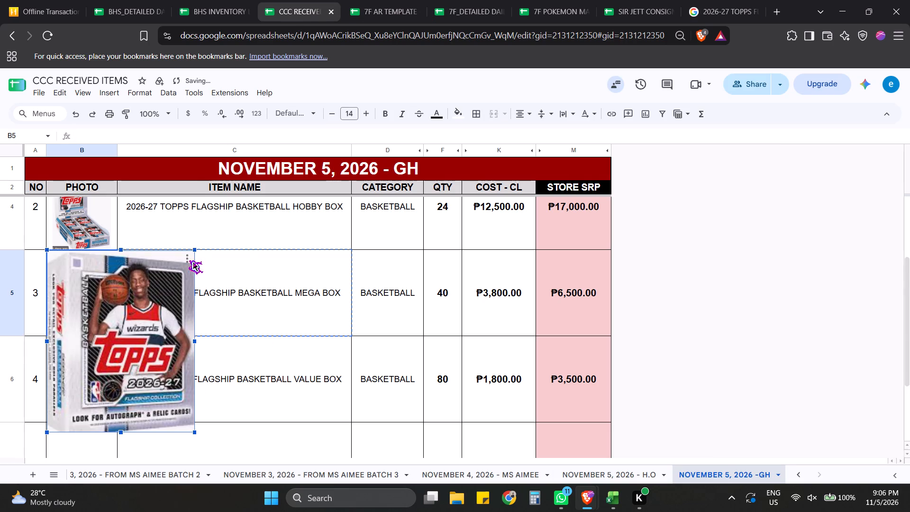
click(186, 258)
click(225, 356)
Search Google Images for the sheet's item name "2026-27 TOPPS FLAGSHIP BASKETBALL VALUE BOX".
click(221, 394)
key(ctrl+c)
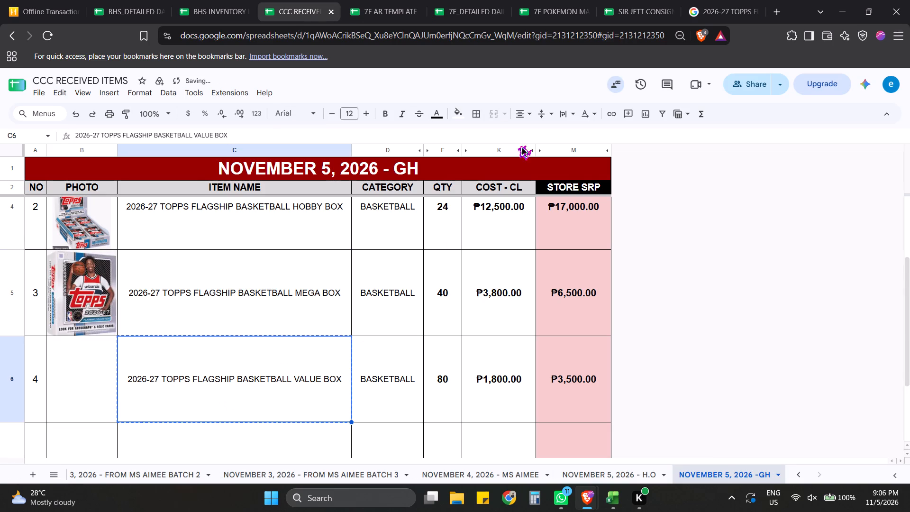
click(715, 0)
click(372, 100)
key(ctrl+a)
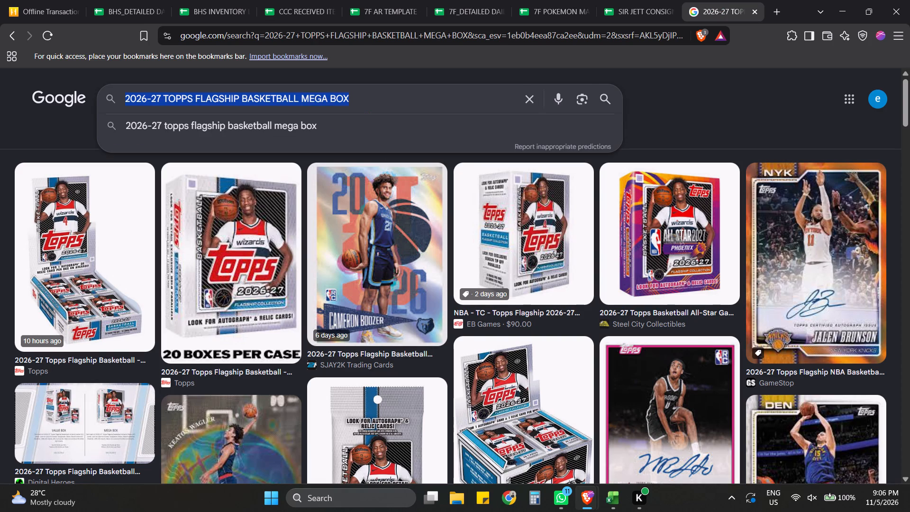
key(ctrl+v)
key(Return)
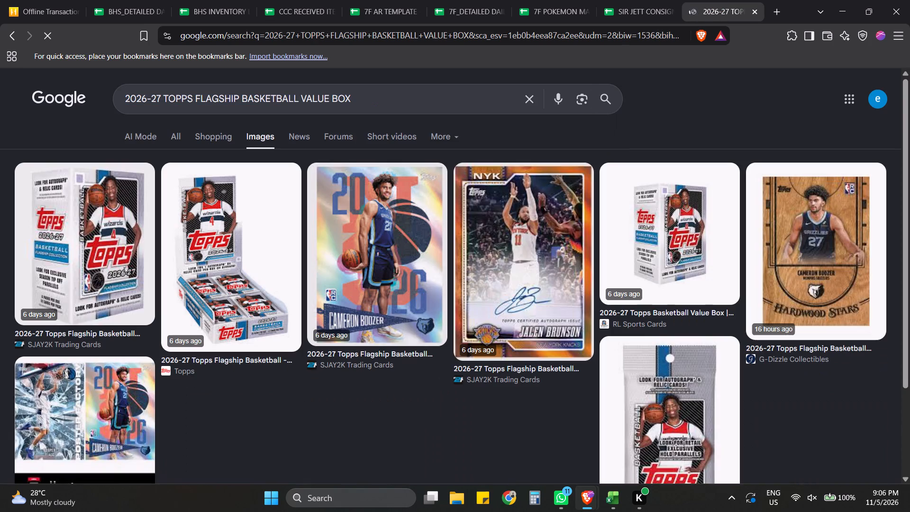
Open the SJAY2K Trading Cards value box result and capture a cropped snip of the box.
click(109, 245)
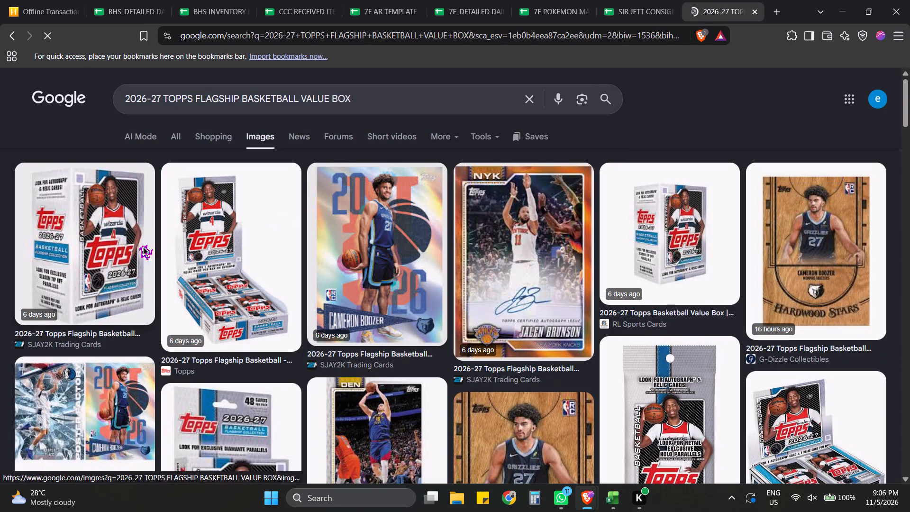
key(shift+super+s)
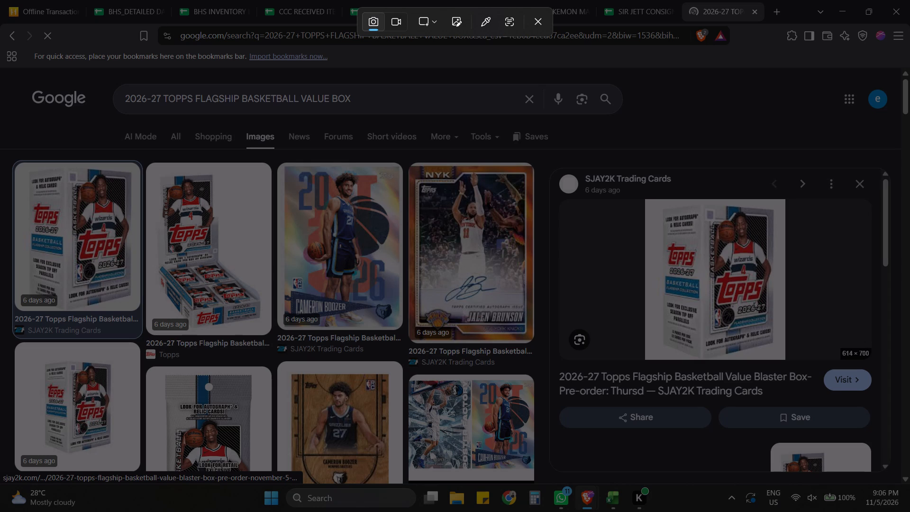
drag(662, 205, 781, 352)
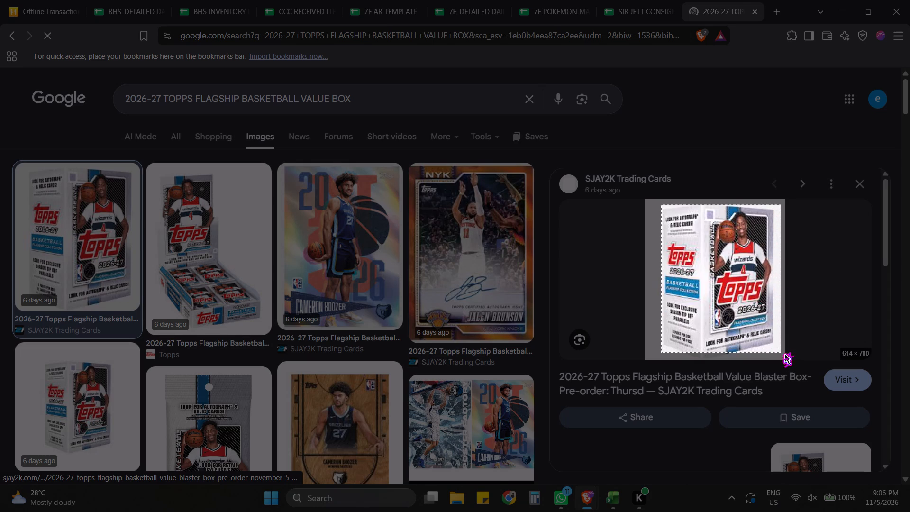
drag(781, 352, 776, 358)
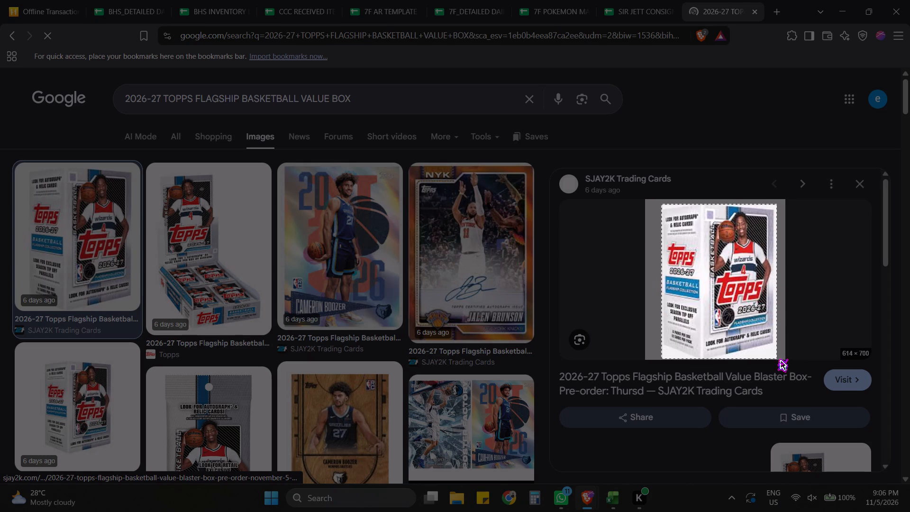
drag(776, 358, 775, 358)
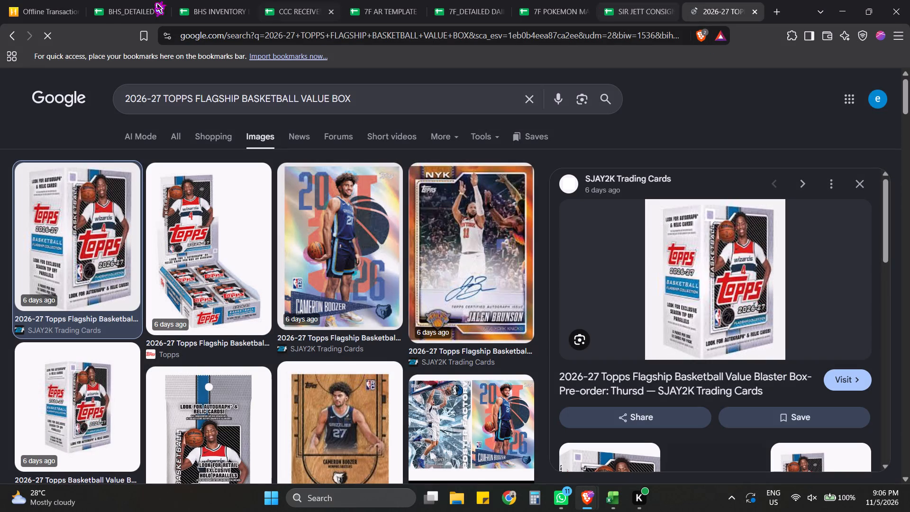
Place the captured value box picture inside its photo cell B6 in the CCC RECEIVED ITEMS sheet.
click(136, 3)
click(199, 0)
click(322, 1)
click(78, 375)
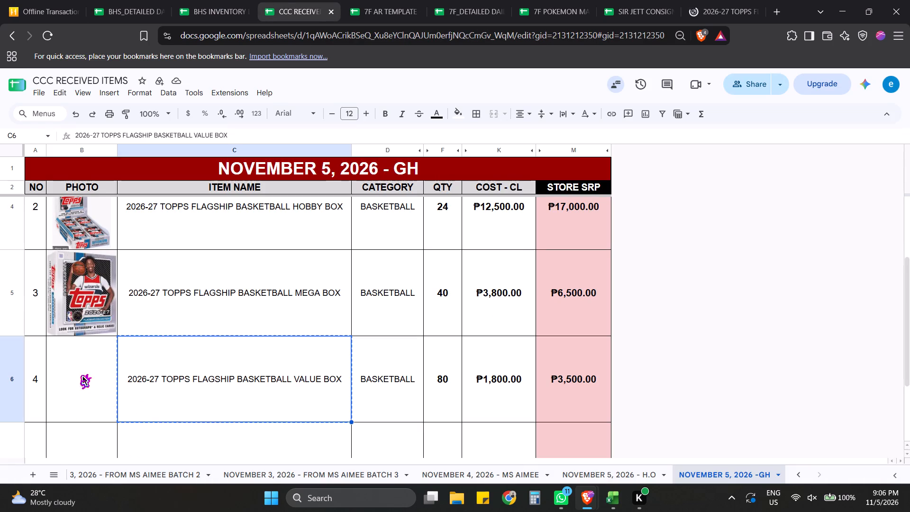
key(ctrl+v)
click(167, 347)
click(197, 443)
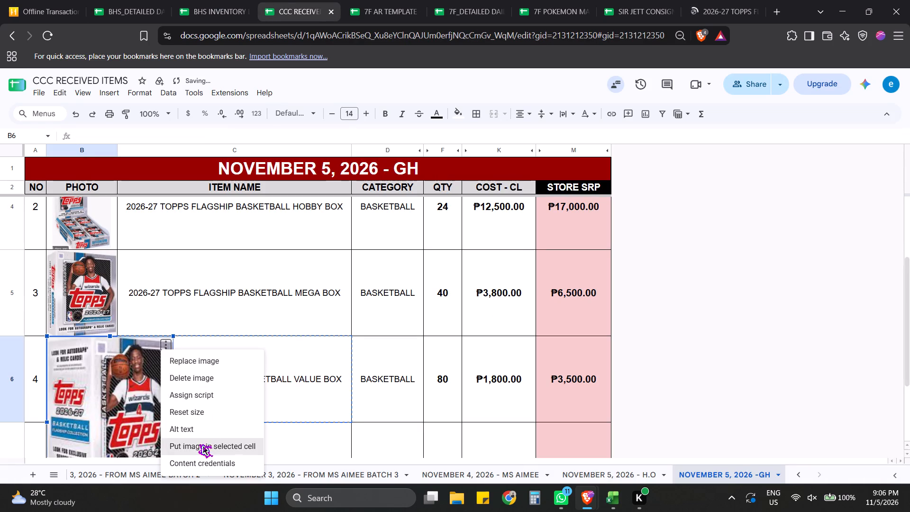
Search Google Images for the sheet's item name "2026-27 TOPPS FLAGSHIP BASKETBALL HANGER BOX".
scroll(192, 345, down, 6)
click(245, 343)
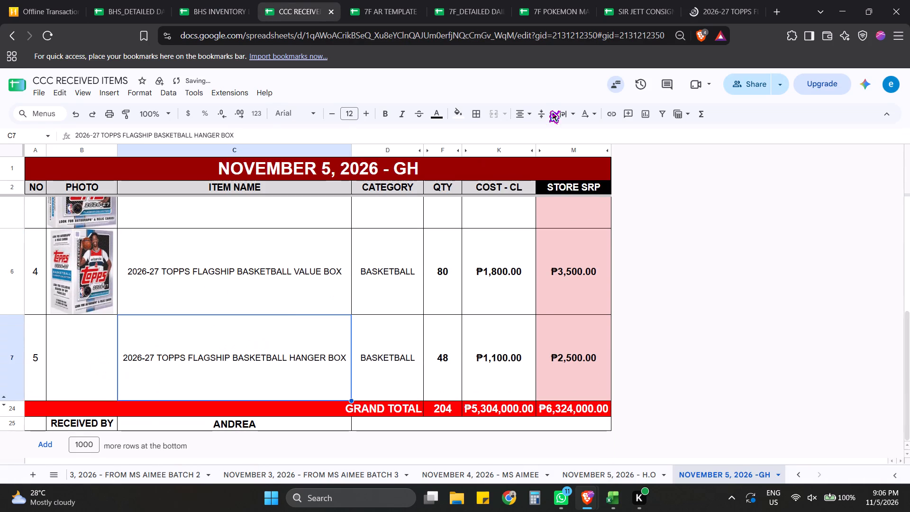
key(ctrl+c)
click(711, 0)
click(410, 106)
key(ctrl+a)
key(ctrl+v)
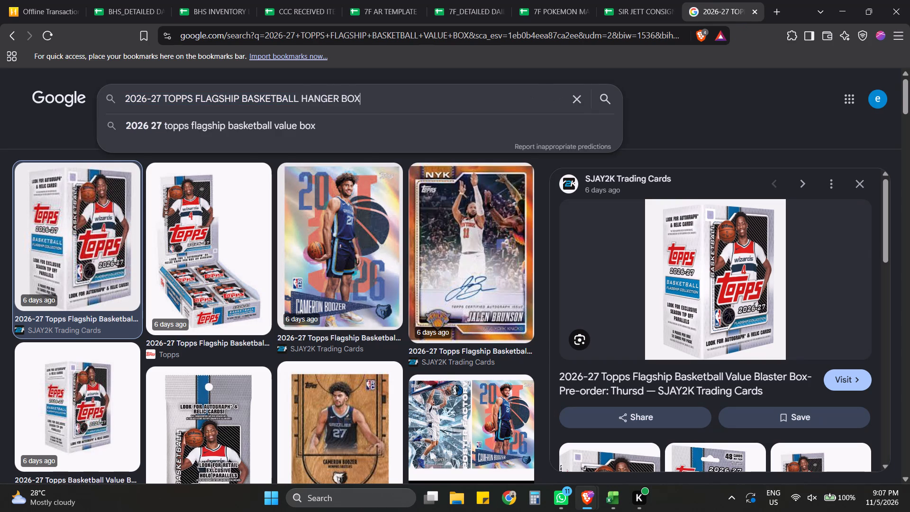
key(Return)
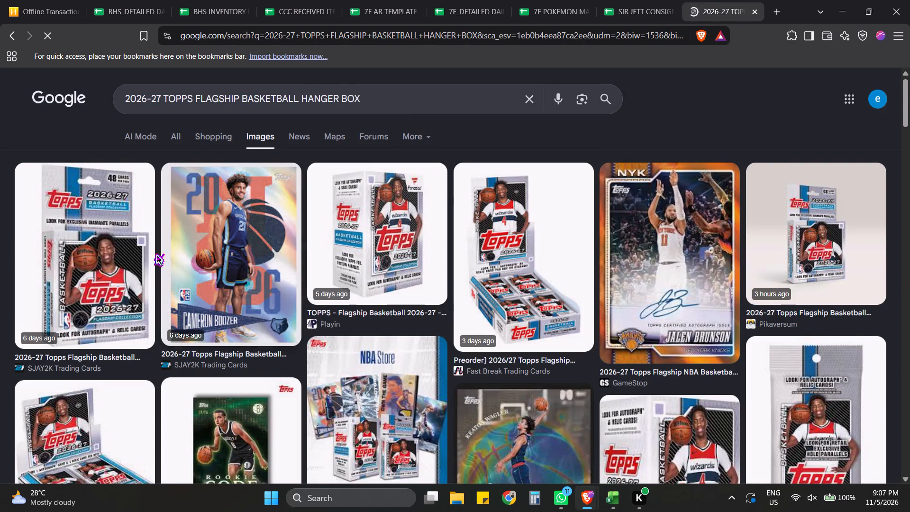
Open the Pikaversum hanger box result and capture a cropped snip of the box.
click(829, 231)
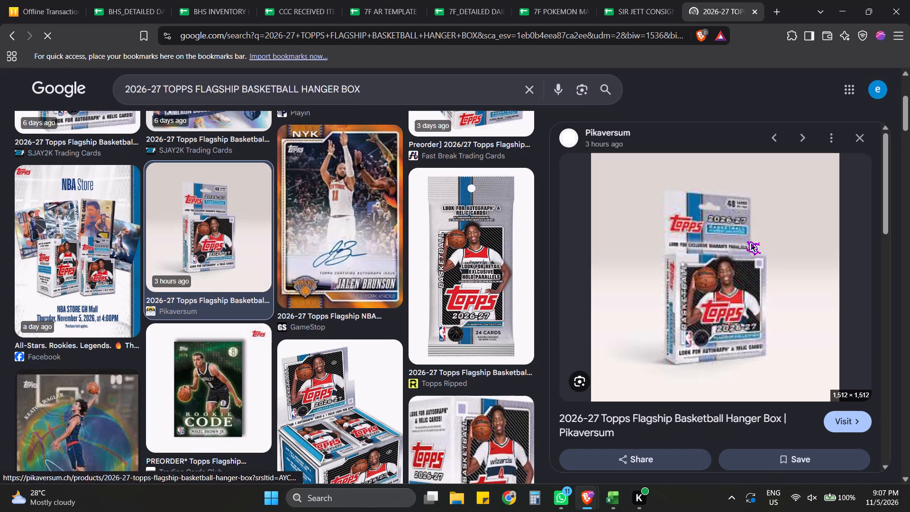
key(shift+super+s)
key(Escape)
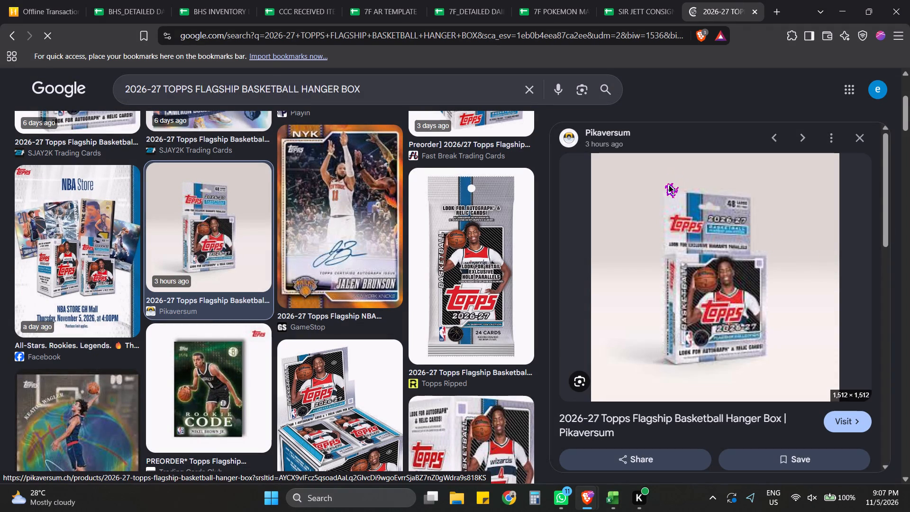
key(shift+super+s)
drag(660, 186, 773, 349)
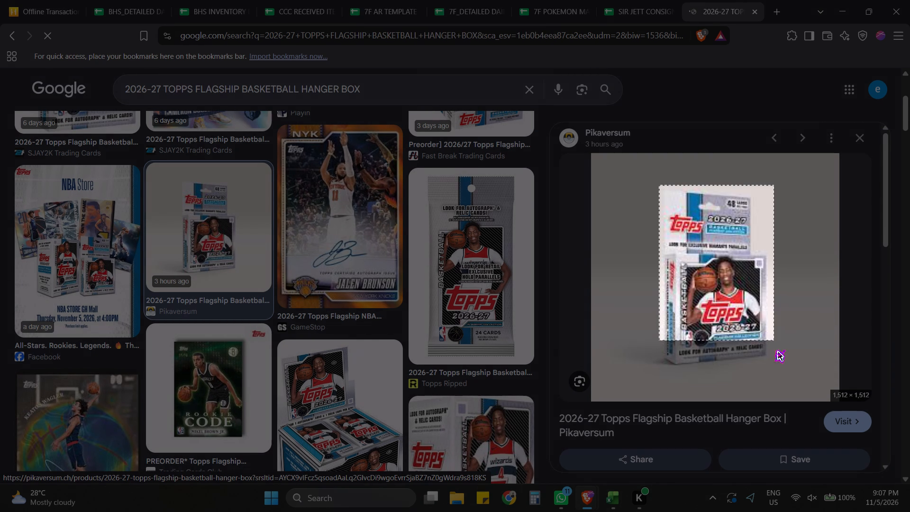
drag(773, 349, 770, 364)
Place the captured hanger box picture inside its photo cell B7 in the CCC RECEIVED ITEMS sheet.
click(648, 0)
click(555, 0)
click(434, 0)
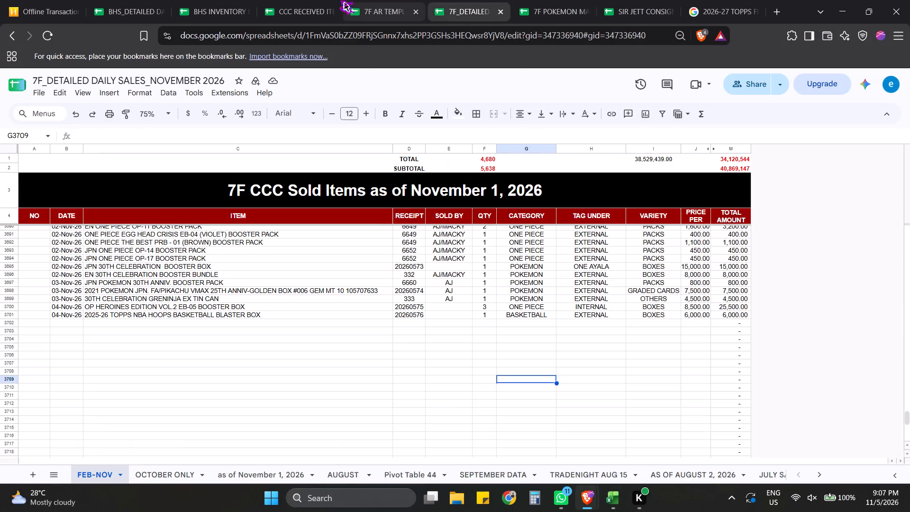
click(273, 0)
click(73, 352)
key(ctrl+v)
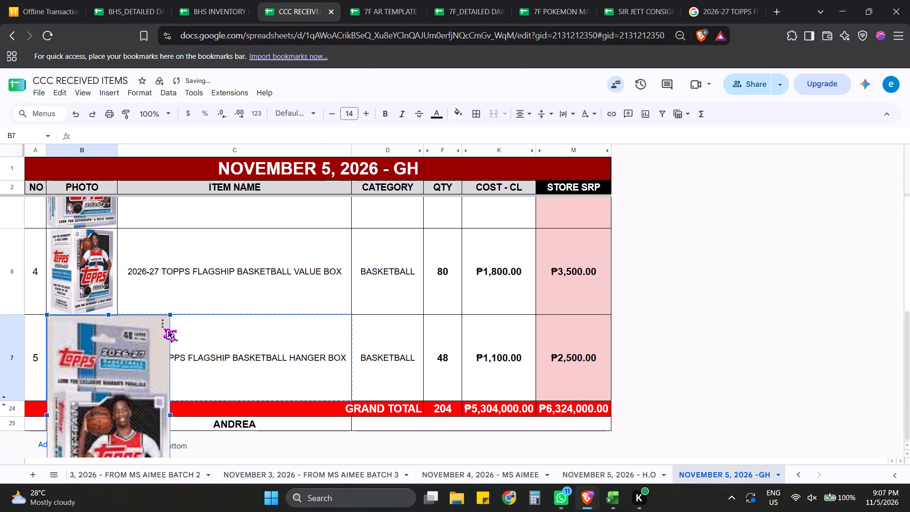
click(164, 328)
click(211, 432)
click(265, 357)
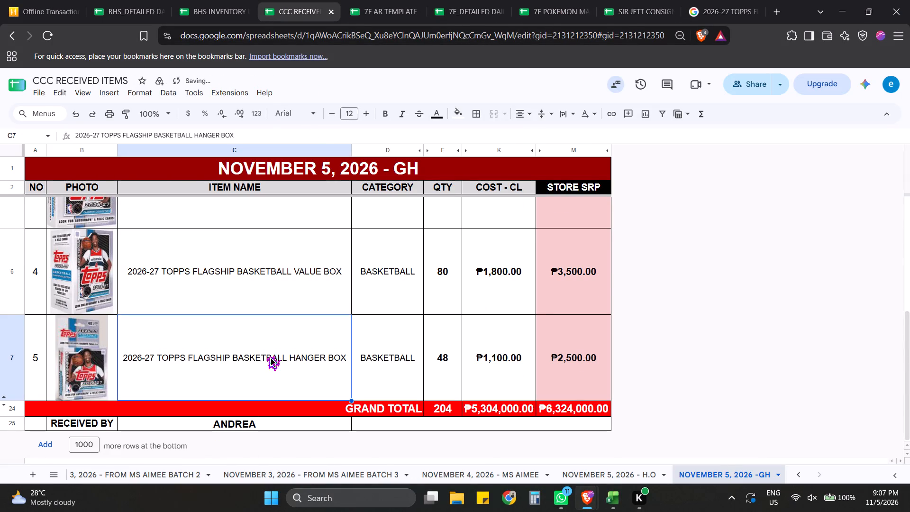
Review the added photos and set the RECEIVED BY name below the grand total to ERROLL.
scroll(266, 356, up, 14)
scroll(267, 356, up, 7)
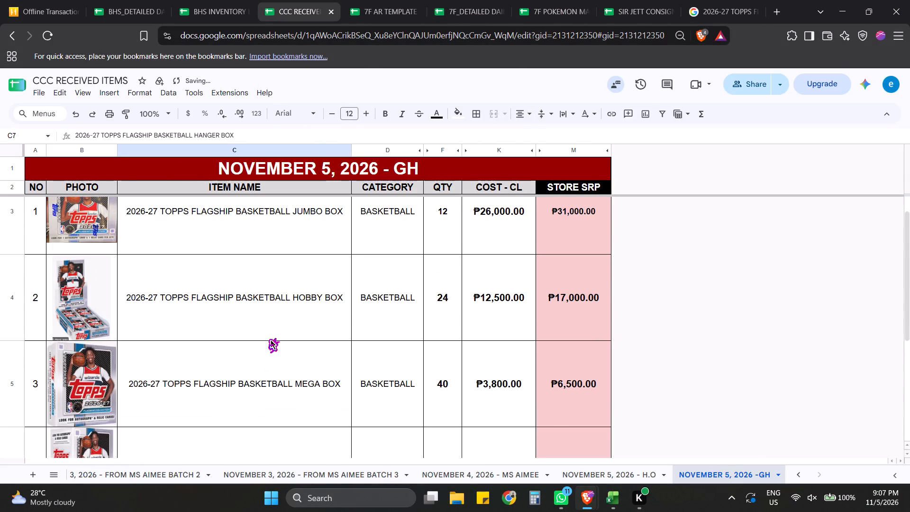
scroll(266, 338, down, 7)
scroll(269, 334, down, 14)
scroll(475, 367, down, 1)
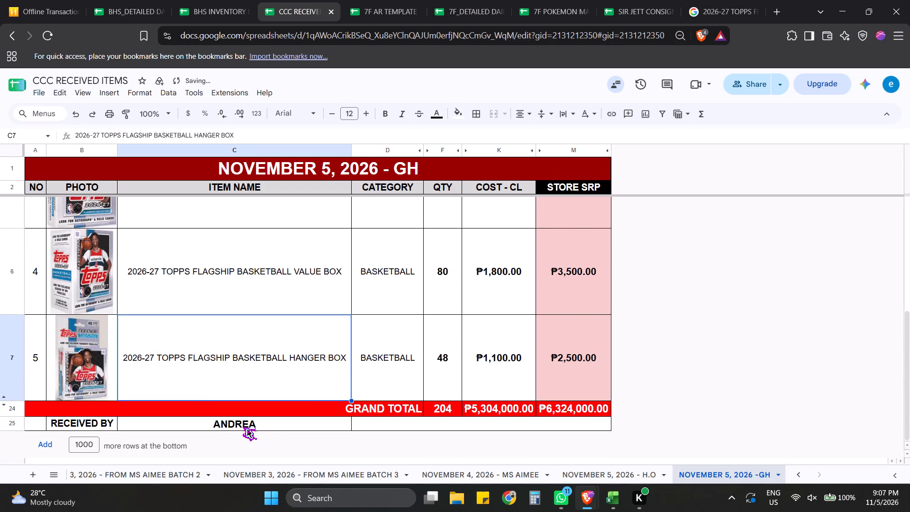
click(243, 427)
text(ERROLL)
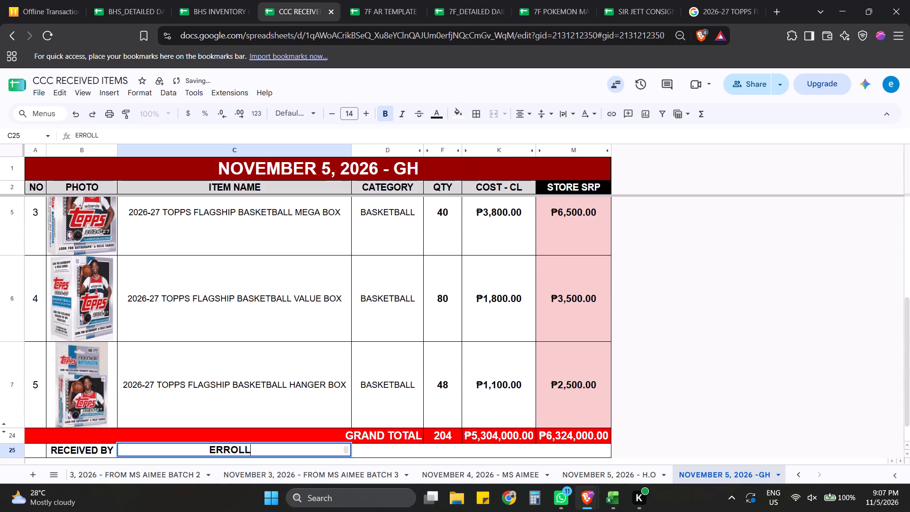
click(500, 395)
Examine the grand total row's cost and quantity formulas against the quantities and costs of the item rows.
click(507, 433)
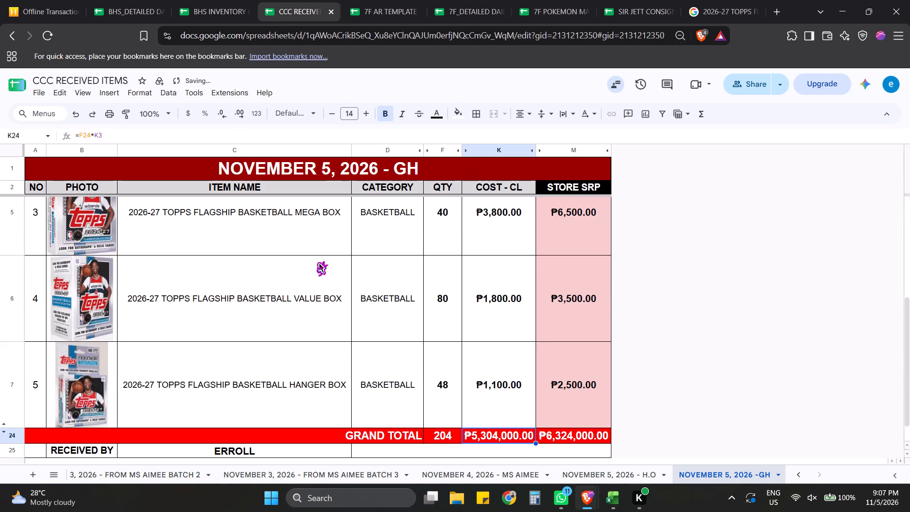
click(157, 137)
click(515, 358)
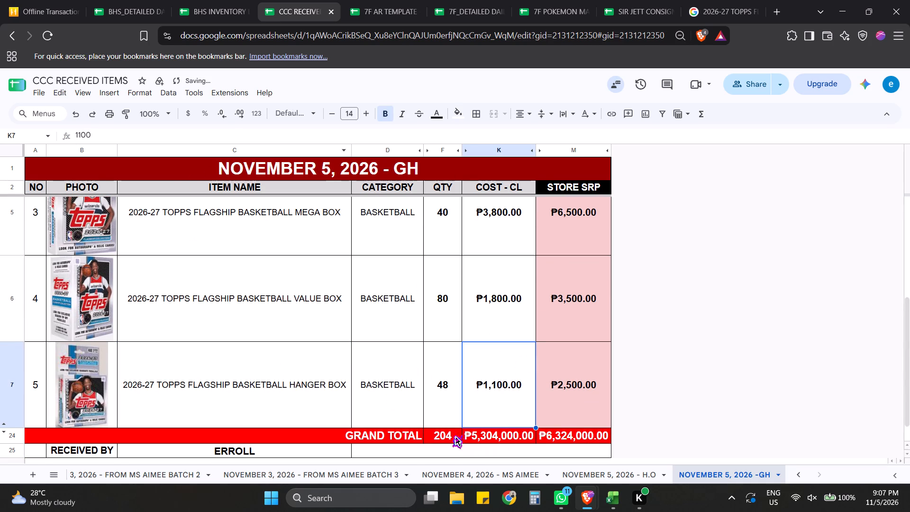
click(451, 435)
scroll(438, 427, up, 5)
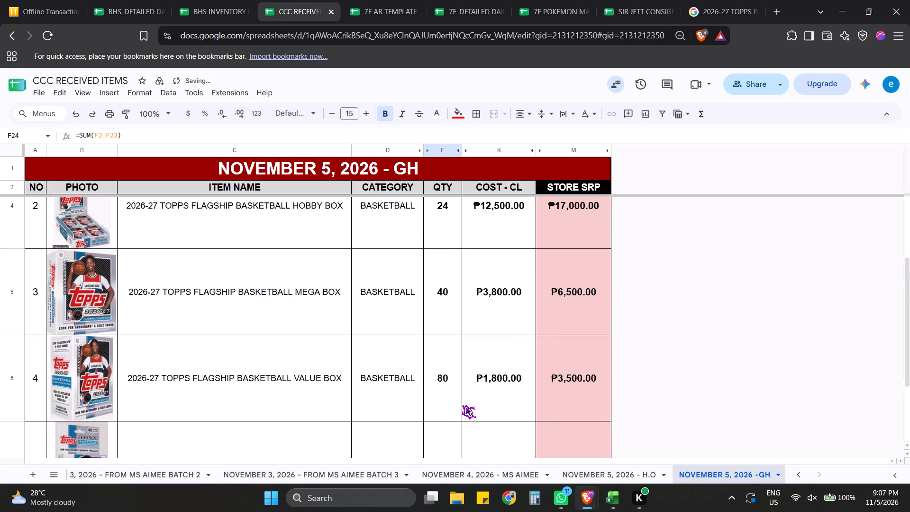
scroll(462, 394, up, 8)
click(445, 245)
click(489, 246)
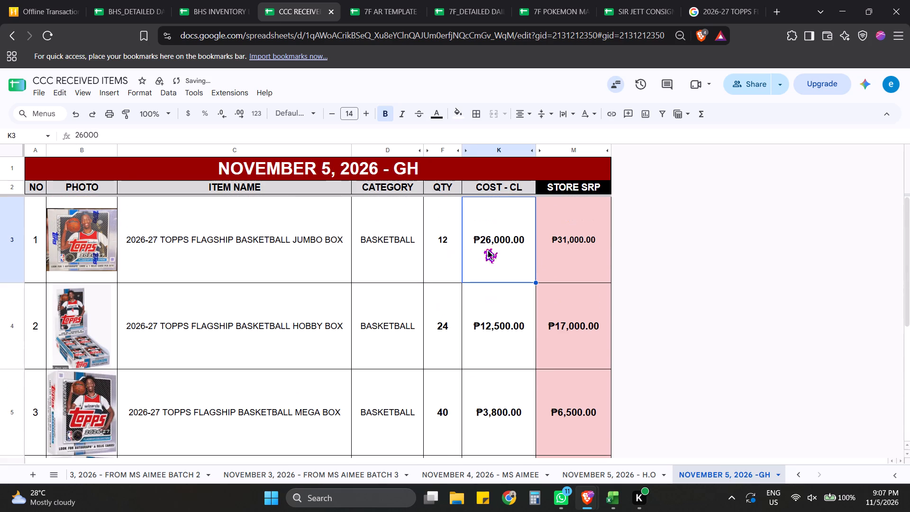
scroll(463, 245, down, 17)
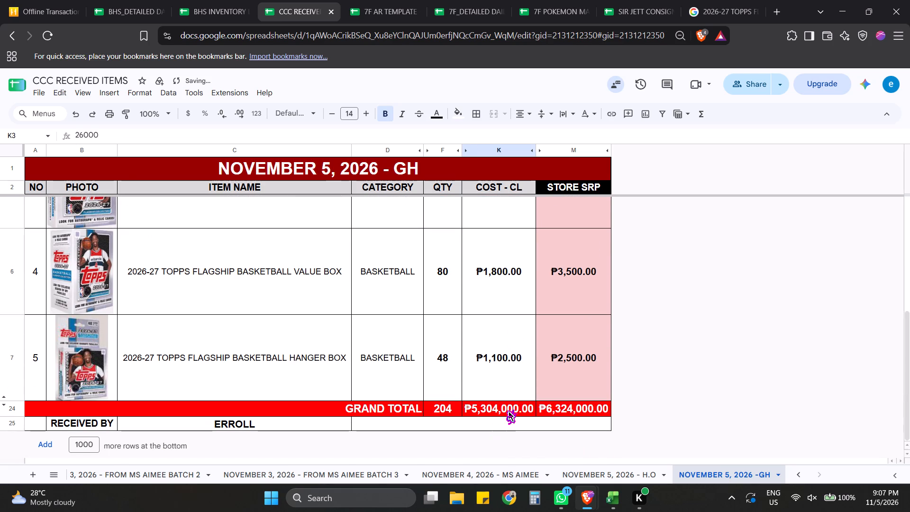
Clear the GRAND TOTAL row's COST - CL and STORE SRP formulas in cells K24 and M24.
click(504, 410)
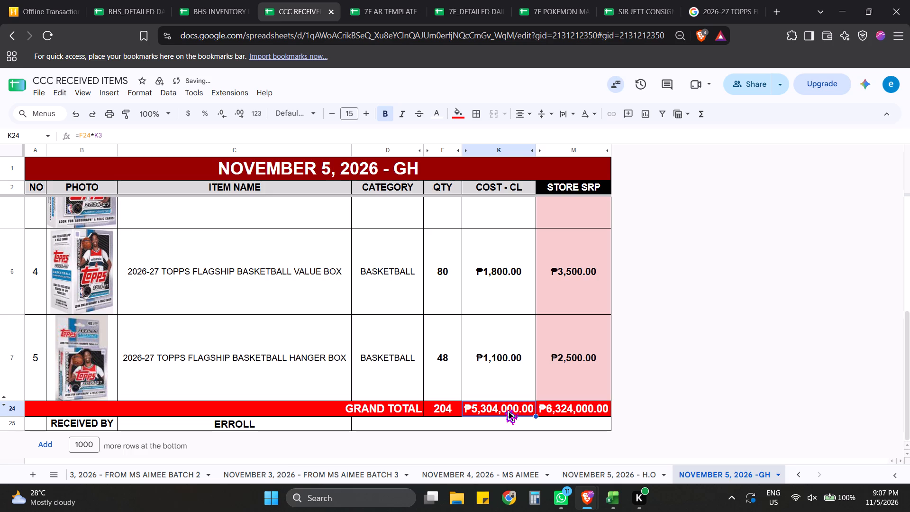
key(Delete)
click(559, 407)
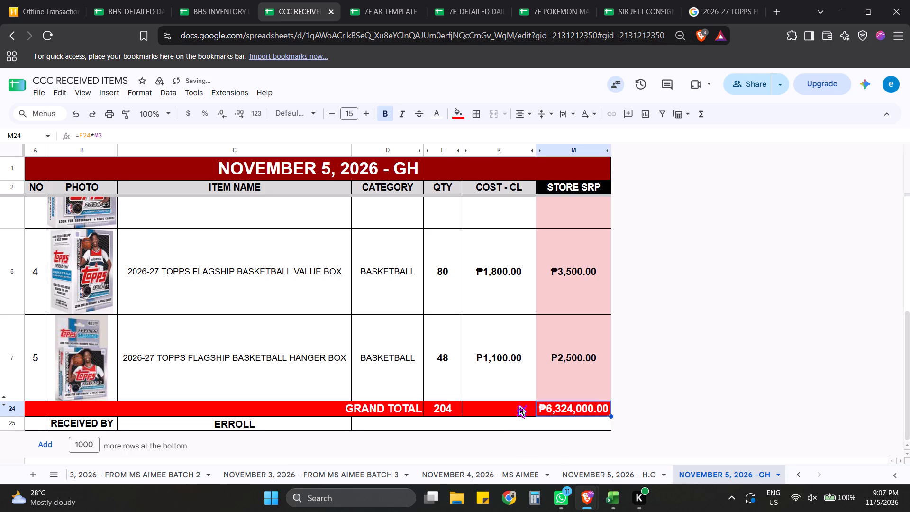
key(Delete)
click(547, 406)
Check the range covered by the GRAND TOTAL quantity formula in cell F24 against the item rows.
scroll(530, 403, up, 1)
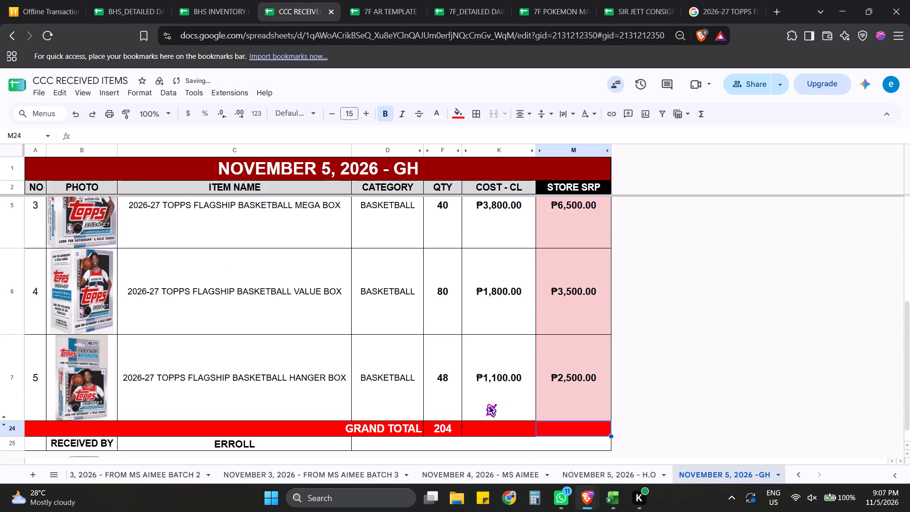
scroll(485, 403, up, 1)
click(441, 448)
click(150, 128)
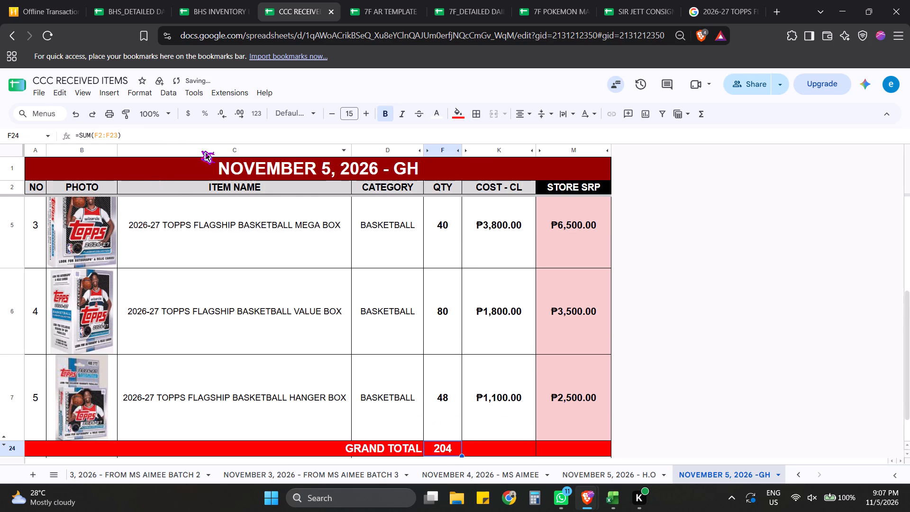
click(160, 139)
scroll(539, 291, up, 20)
scroll(539, 291, up, 6)
scroll(515, 304, down, 2)
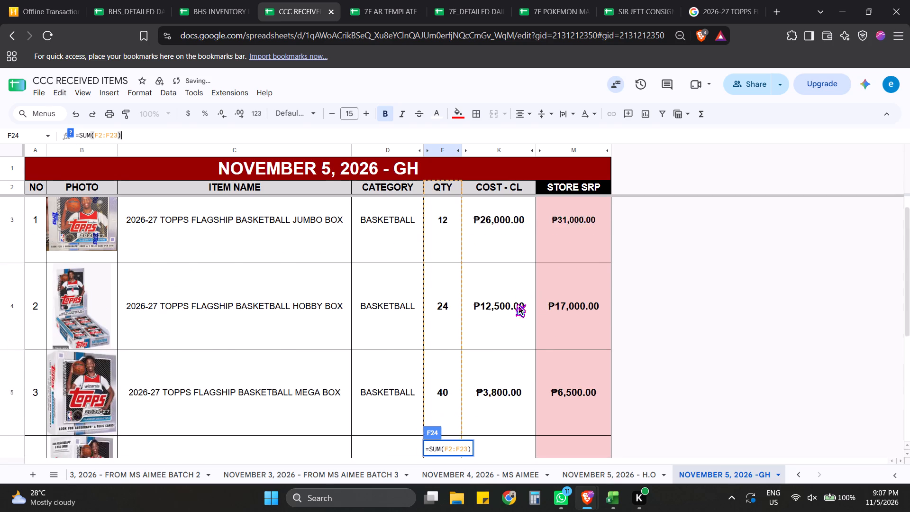
scroll(514, 304, down, 20)
key(Return)
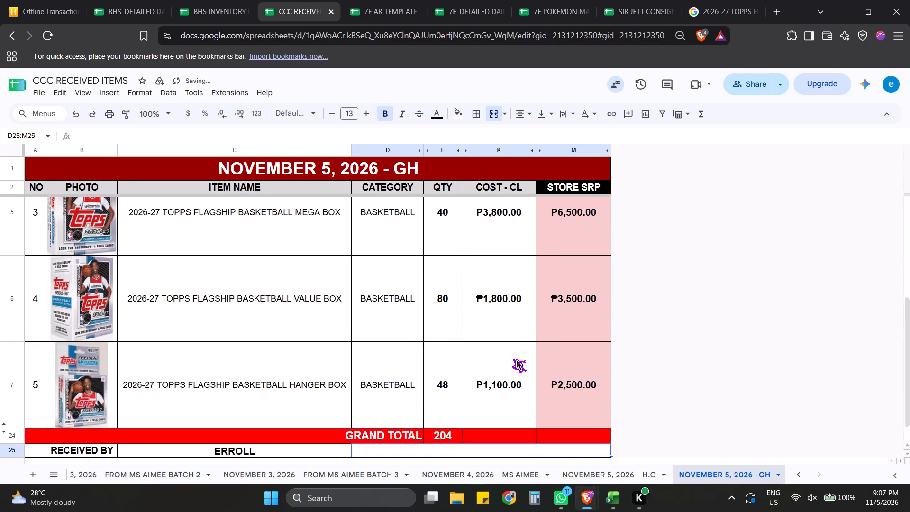
Review the GRAND TOTAL row's cells and the quantities, costs and store SRPs of the item rows above it.
click(499, 411)
click(496, 432)
click(585, 437)
click(573, 402)
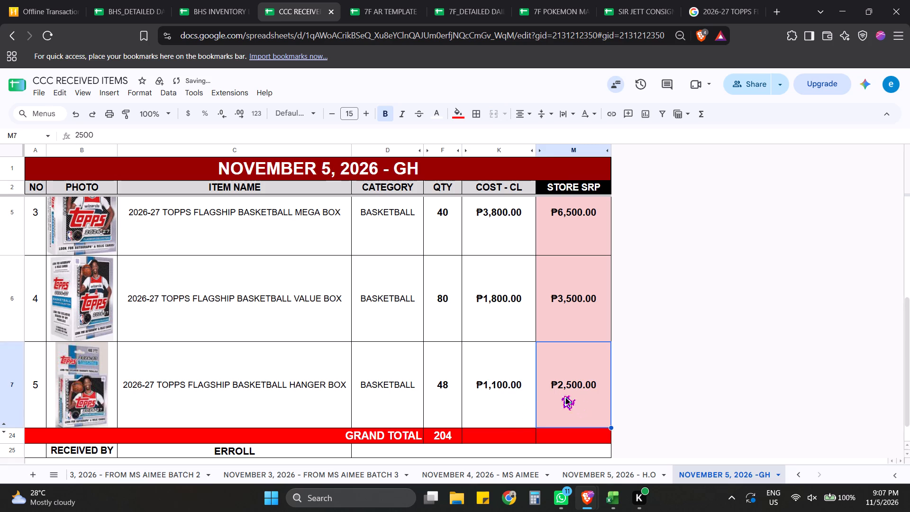
click(497, 422)
click(487, 439)
click(452, 437)
click(391, 437)
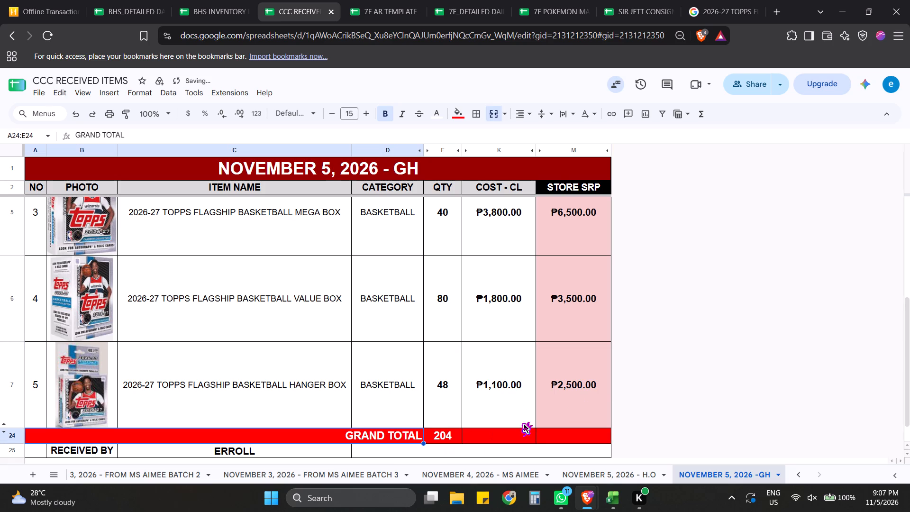
scroll(519, 422, down, 6)
click(586, 417)
scroll(637, 407, up, 6)
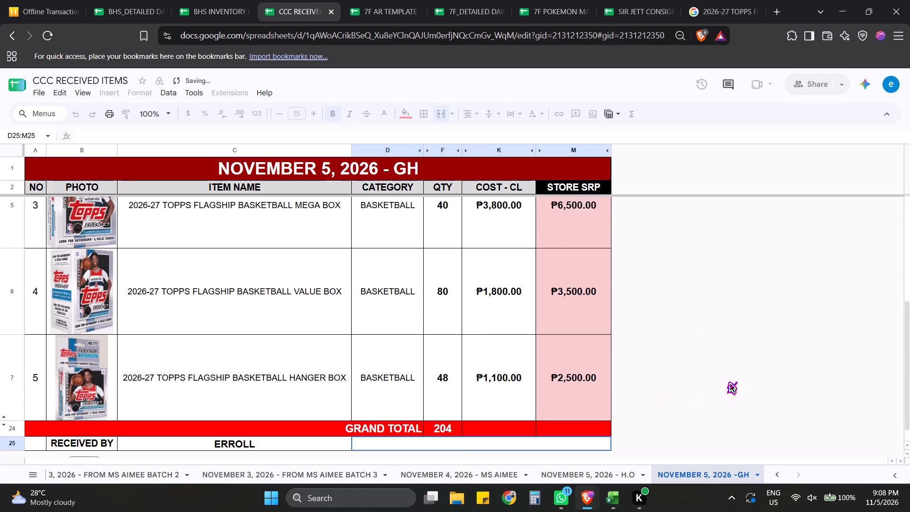
scroll(712, 340, up, 6)
scroll(657, 349, down, 6)
scroll(649, 348, up, 4)
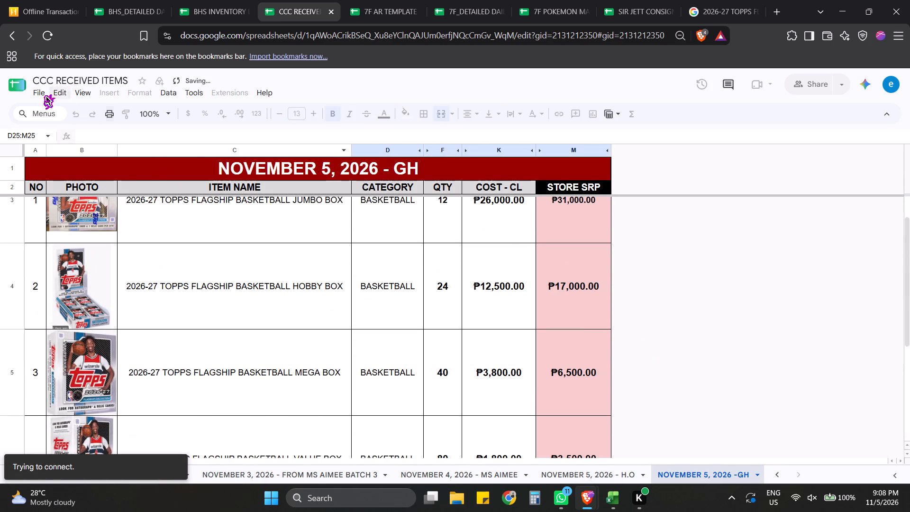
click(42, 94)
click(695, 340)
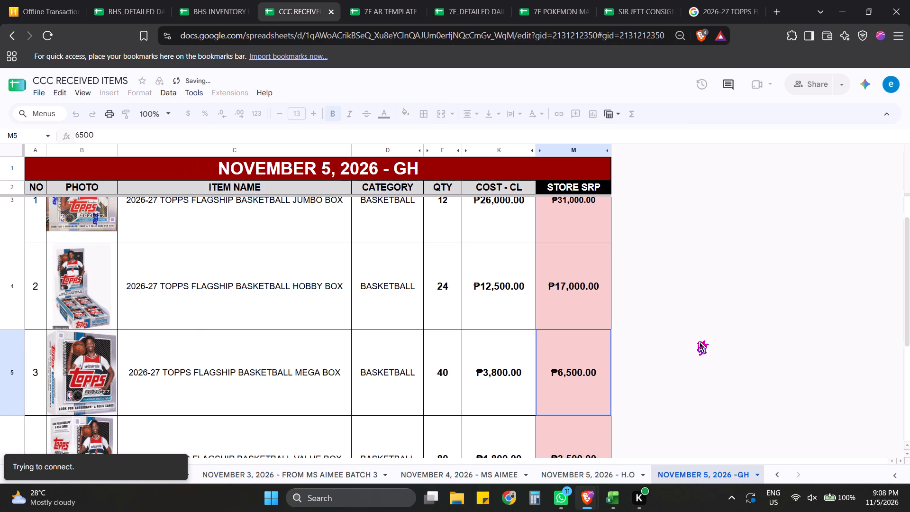
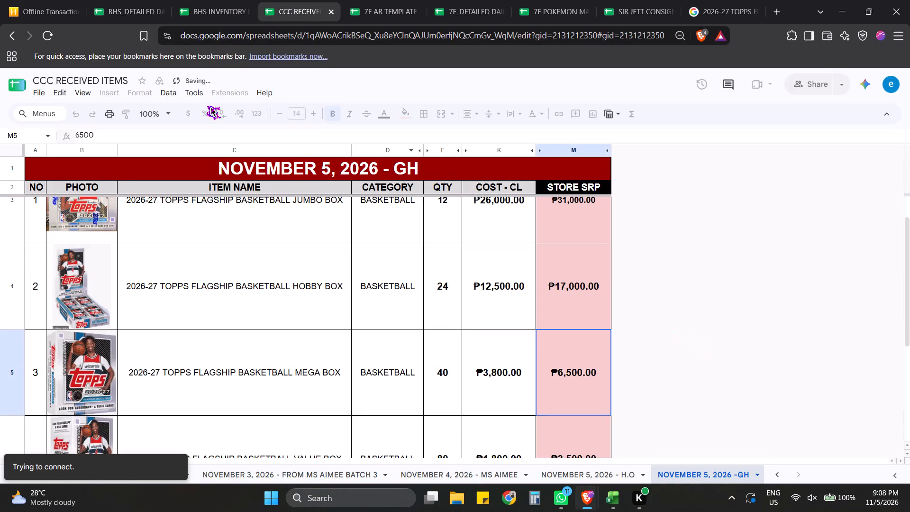
Reload the CCC RECEIVED ITEMS spreadsheet, accepting that unsaved changes may be lost.
click(47, 33)
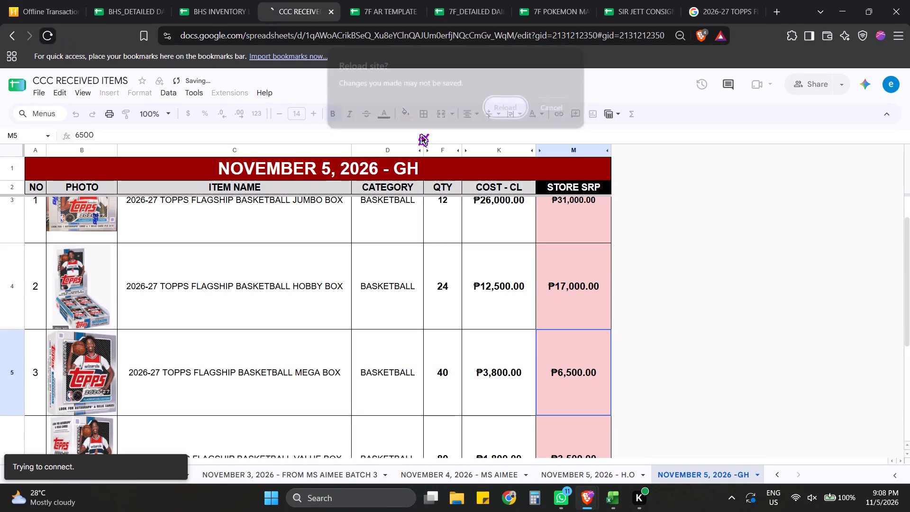
click(484, 105)
click(516, 117)
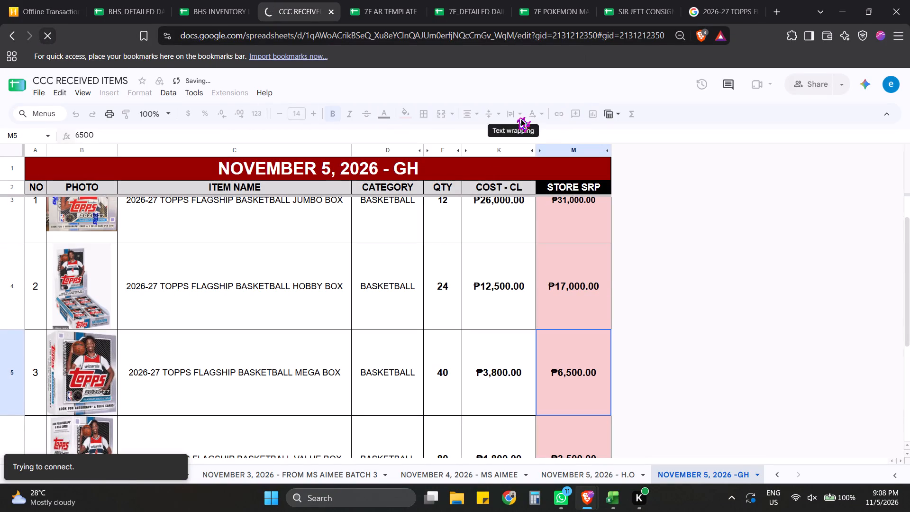
Switch the computer's Wi-Fi connection to the network The White House.
click(796, 496)
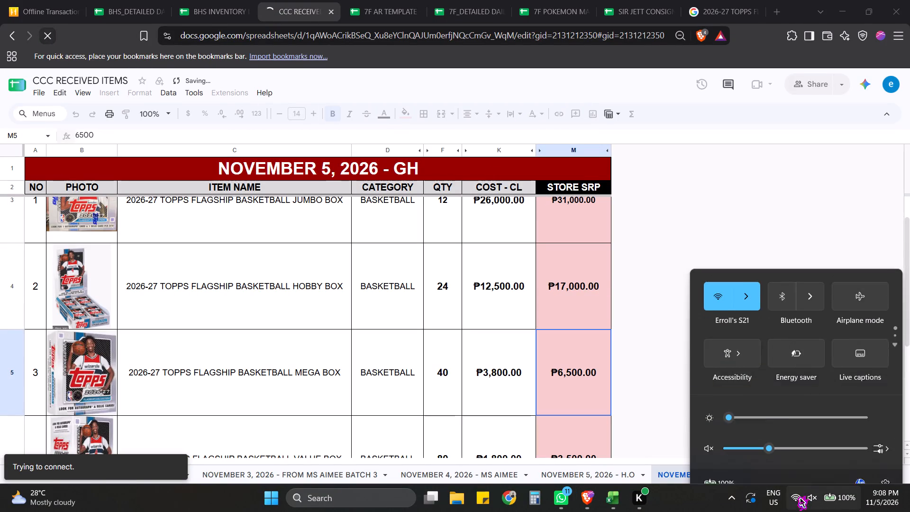
click(747, 274)
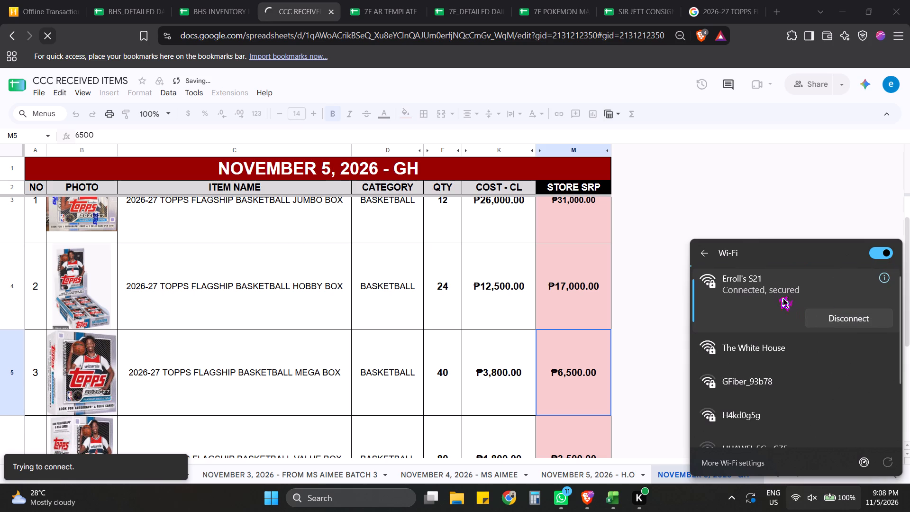
click(780, 355)
click(859, 374)
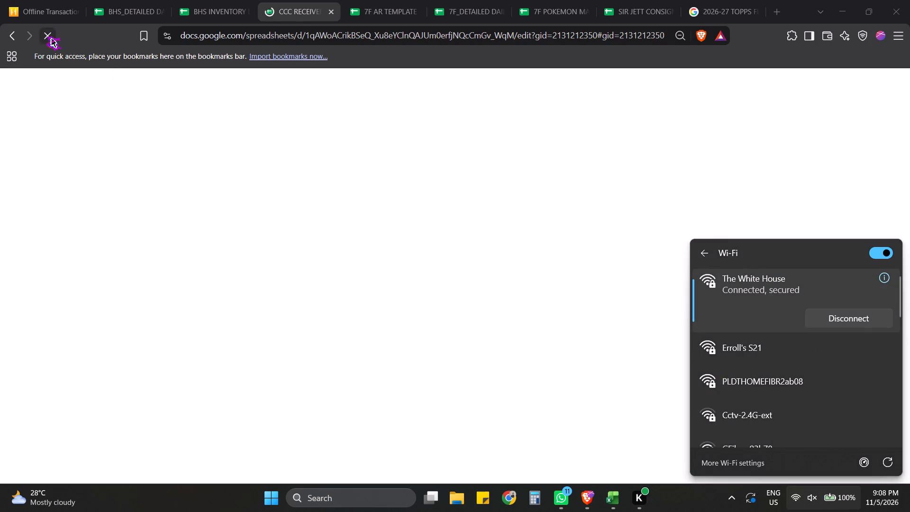
Check the photo cells of the item rows in the reloaded NOVEMBER 5, 2026 - GH sheet.
scroll(276, 251, down, 5)
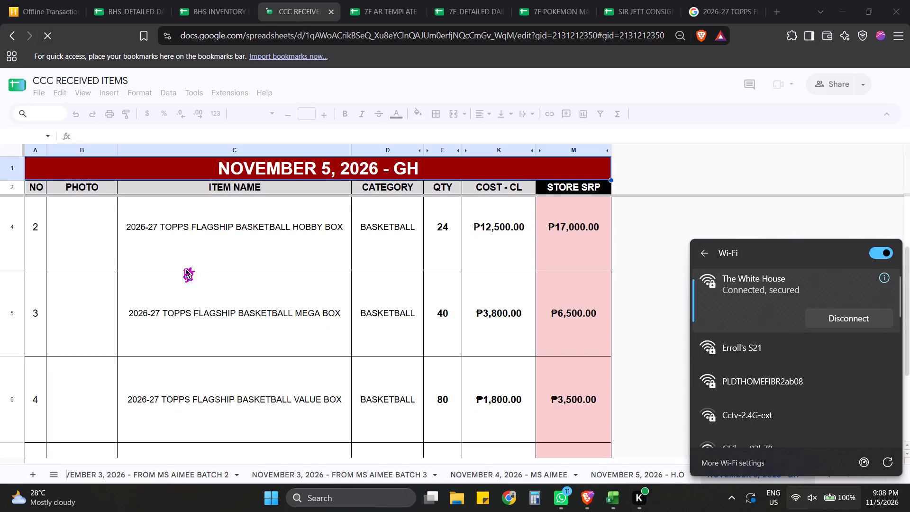
click(83, 240)
click(100, 303)
scroll(186, 360, up, 20)
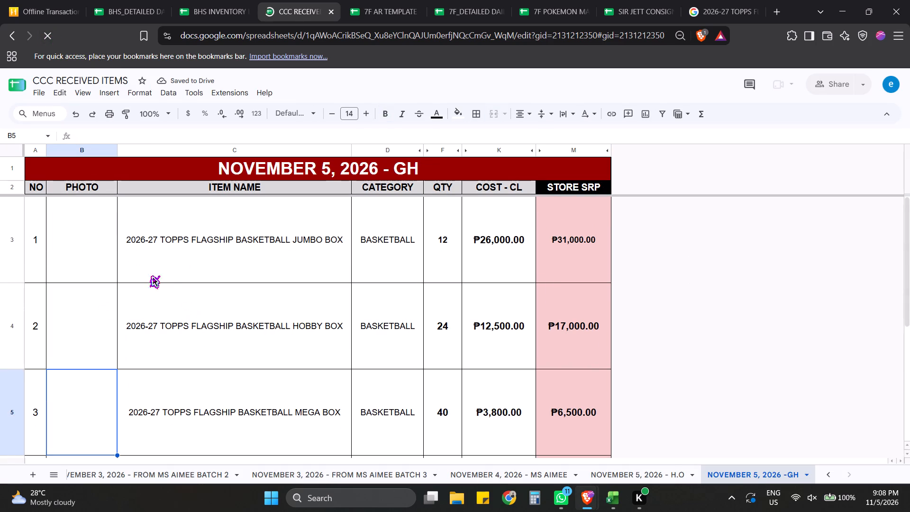
click(98, 249)
scroll(198, 345, down, 6)
scroll(197, 353, down, 16)
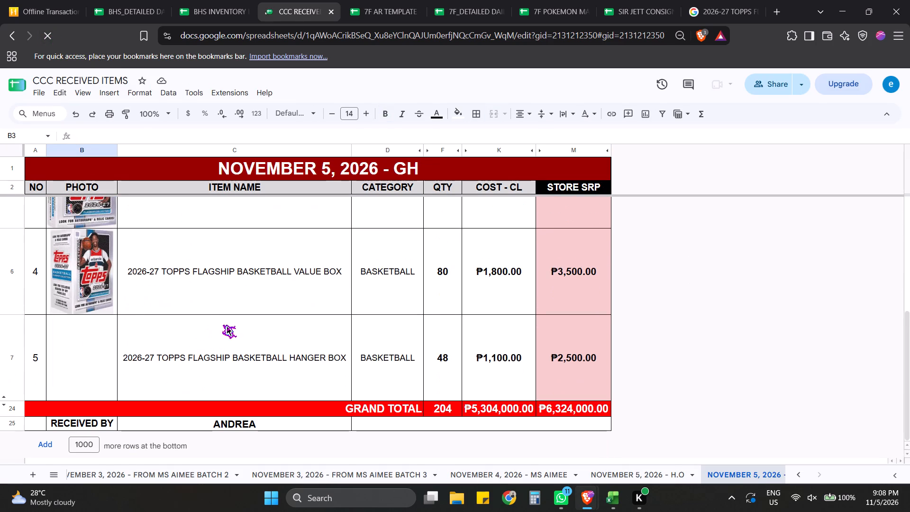
Paste the copied hanger box picture at photo cell B7 of the 2026-27 Topps Flagship Basketball Hanger Box row.
click(87, 344)
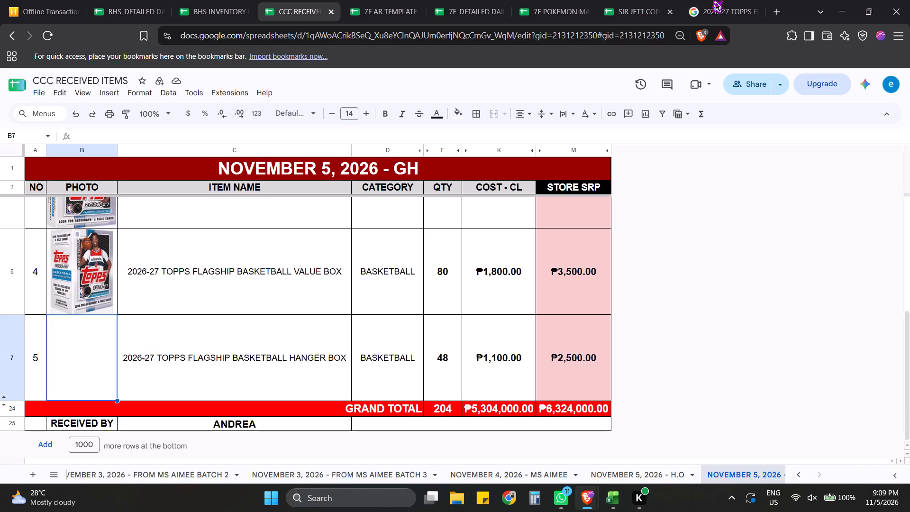
click(714, 0)
click(628, 0)
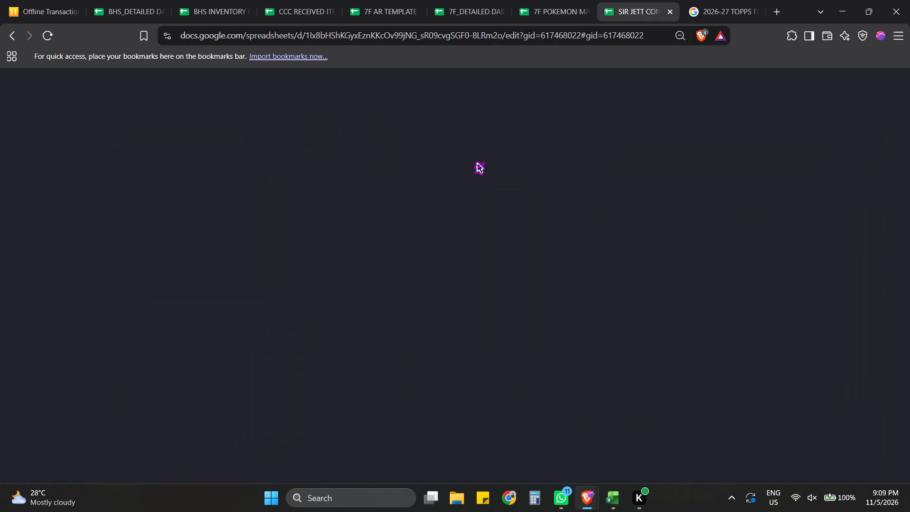
scroll(353, 318, down, 7)
scroll(286, 338, up, 6)
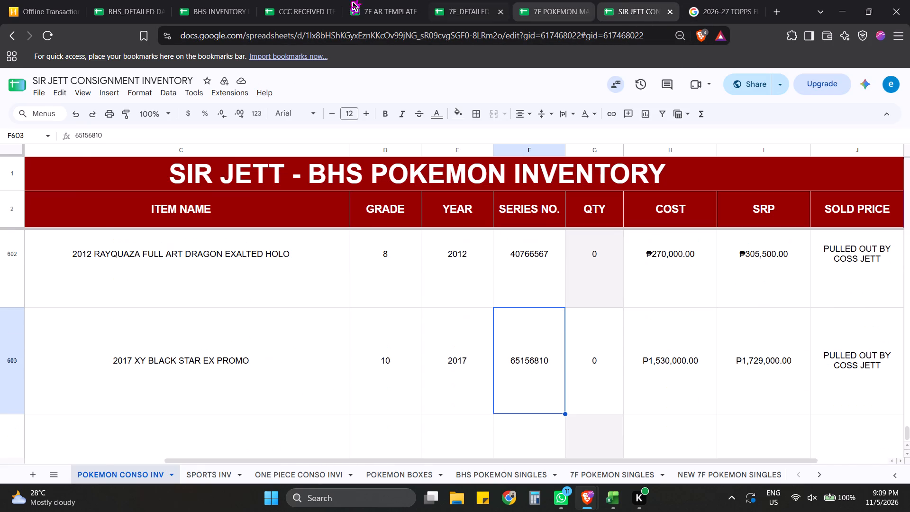
click(311, 0)
click(83, 366)
key(ctrl+v)
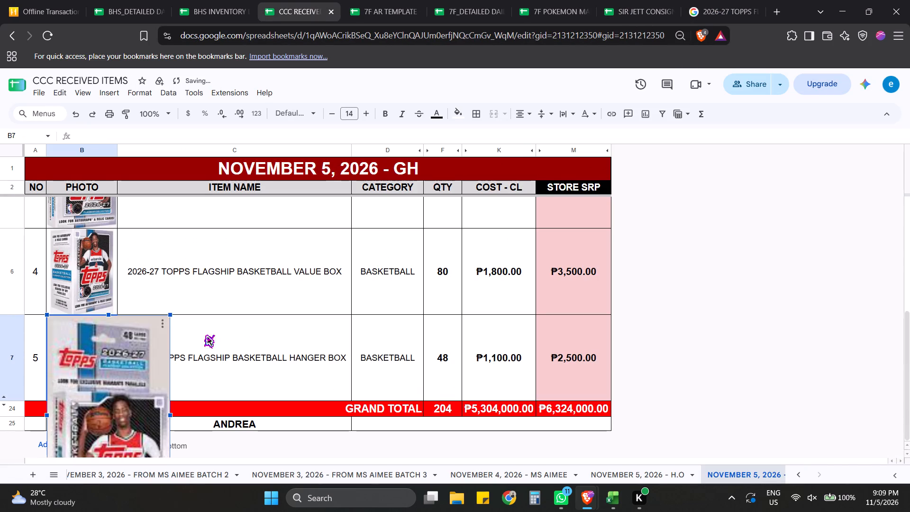
Put the floating Topps hanger box photo into cell B7 of the PHOTO column.
click(161, 326)
click(211, 427)
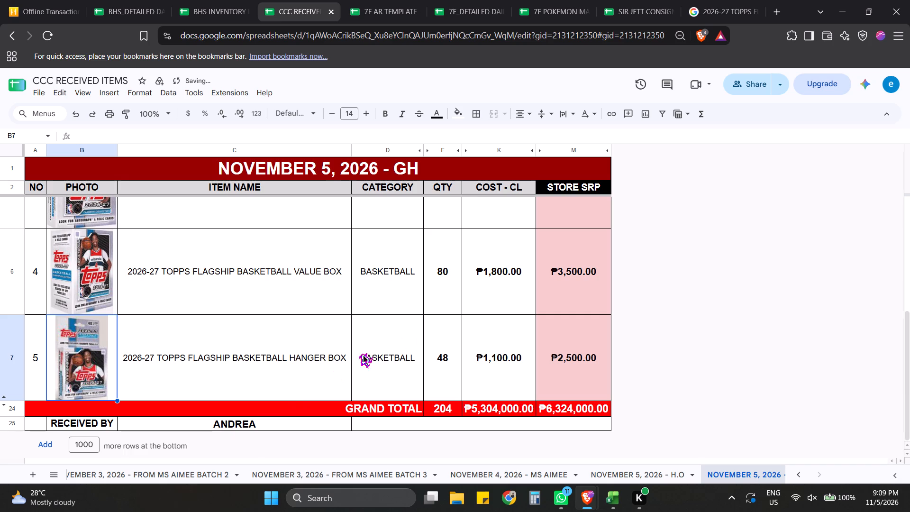
Clear the GRAND TOTAL row's COST - CL and STORE SRP formulas in cells K24 and M24.
scroll(475, 330, down, 1)
drag(512, 413, 554, 413)
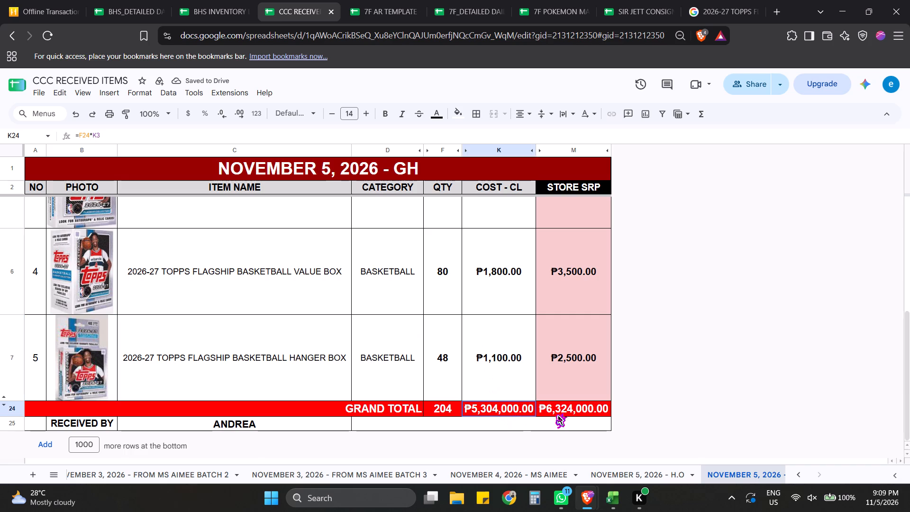
drag(554, 413, 570, 412)
key(Delete)
click(561, 428)
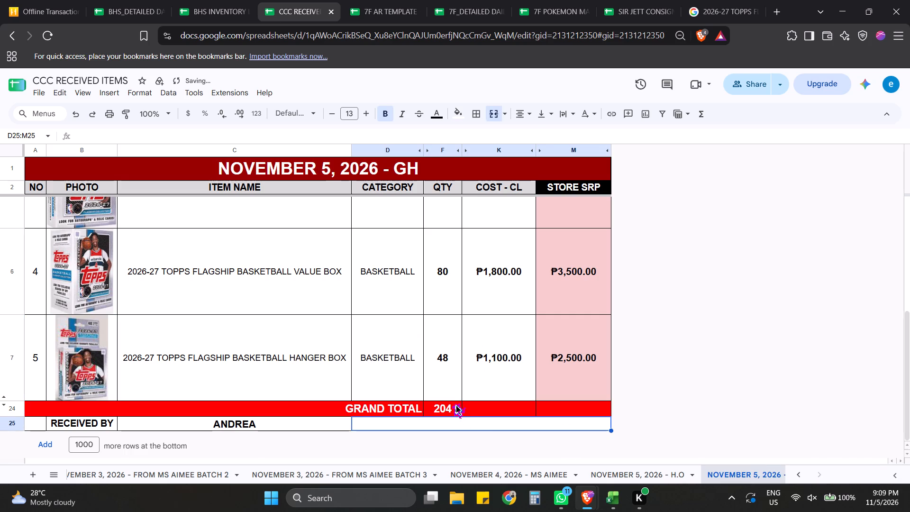
Check the GRAND TOTAL quantity formula's range in cell F24 and review the item rows above it.
click(453, 409)
click(163, 134)
scroll(543, 357, up, 7)
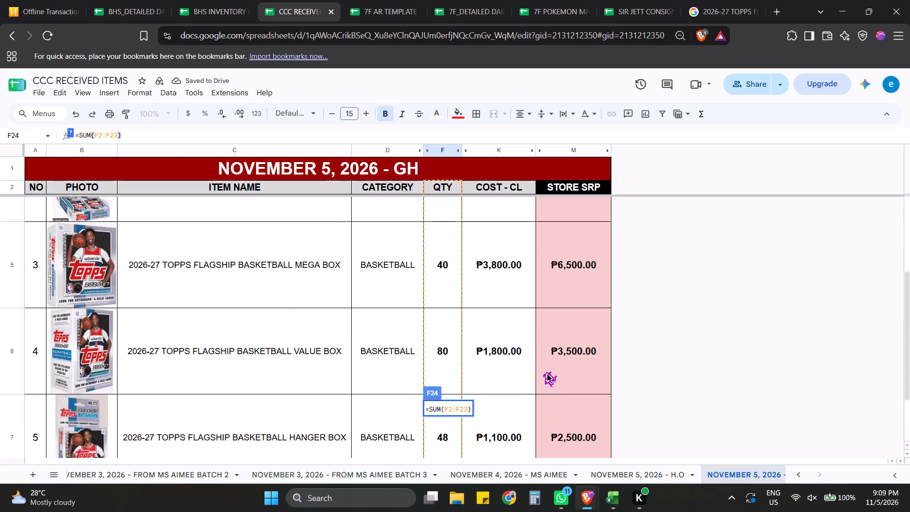
scroll(543, 372, up, 4)
click(571, 387)
scroll(571, 387, down, 12)
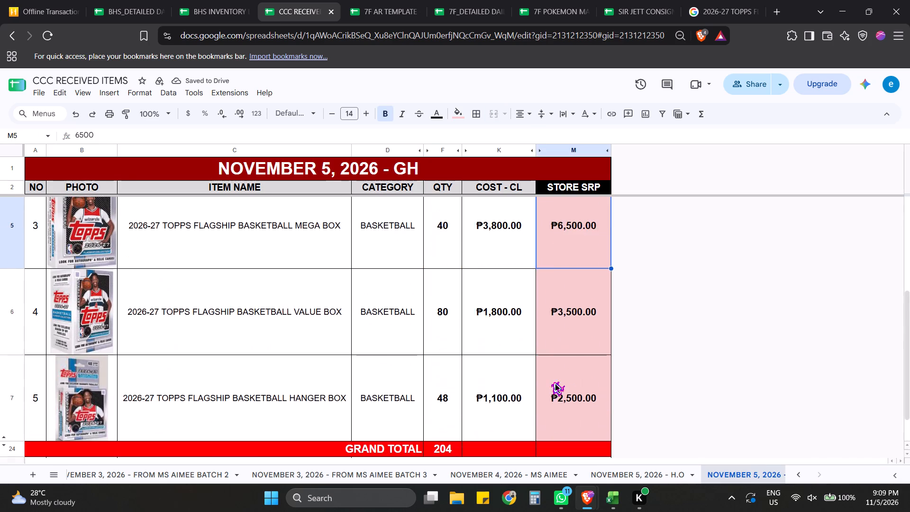
scroll(551, 382, down, 2)
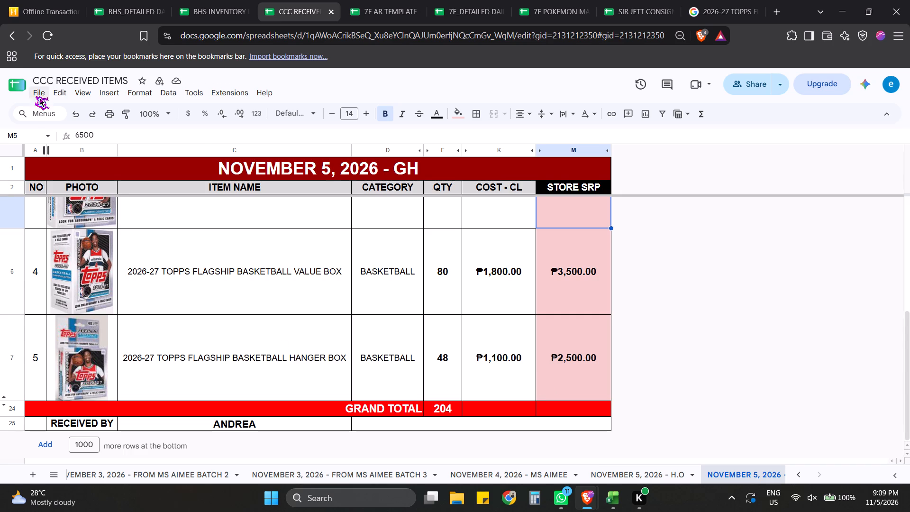
Preview the current sheet's PDF export layout, and close the preview without exporting.
click(35, 96)
click(115, 224)
click(260, 260)
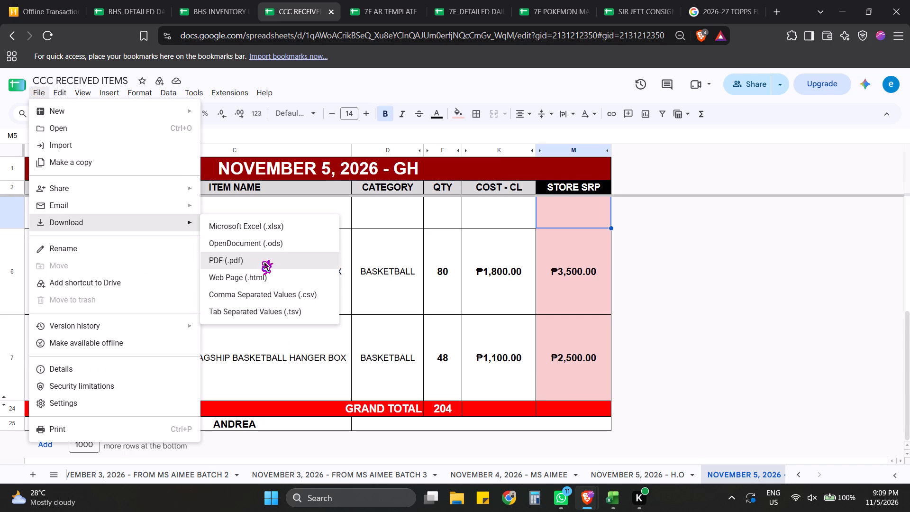
scroll(748, 211, down, 3)
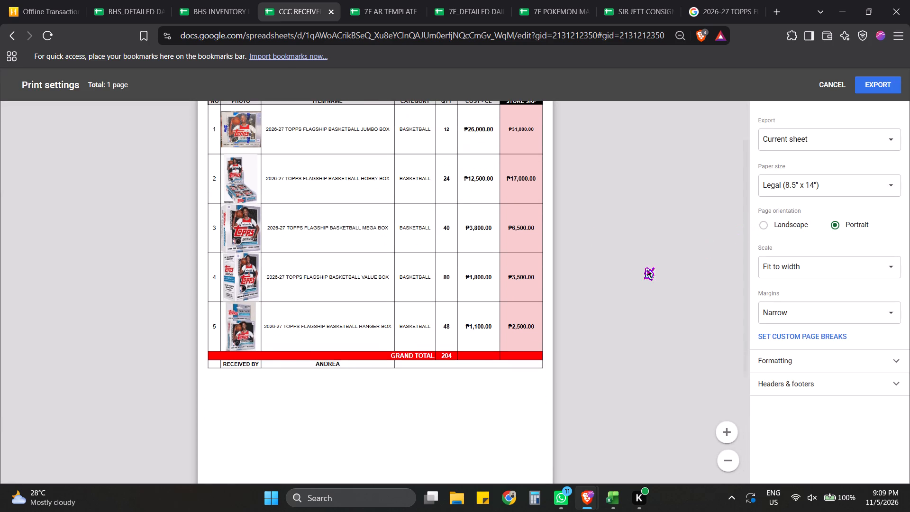
key(Escape)
Change the RECEIVED BY name in cell C25 to ERROLL.
click(229, 416)
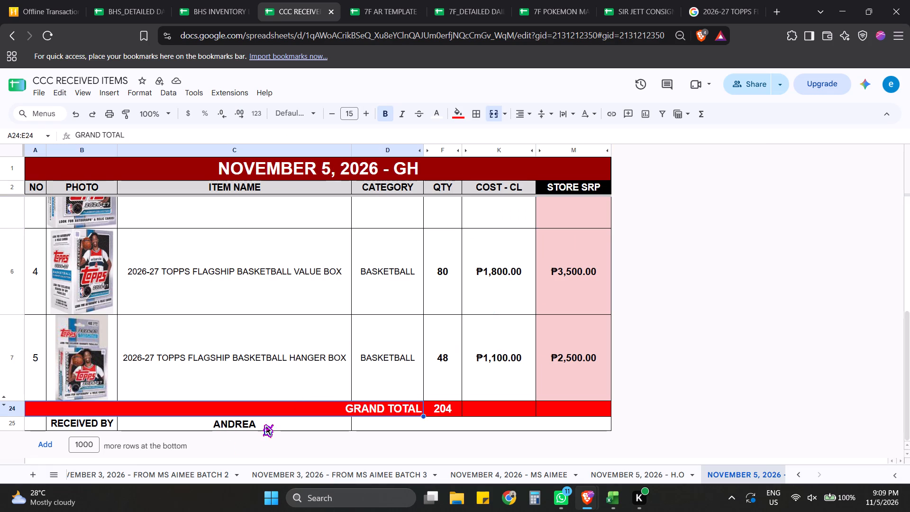
click(246, 420)
key(e)
text(RROLL)
key(Return)
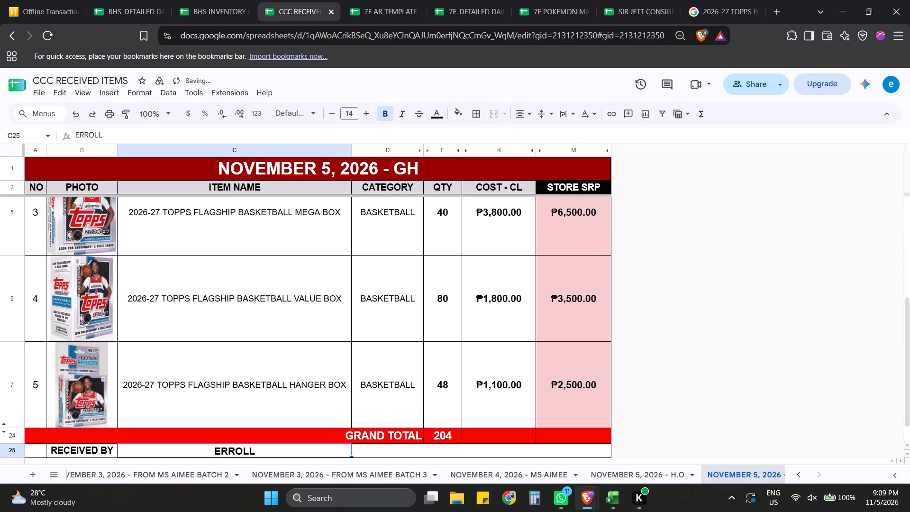
Remove the "GH" suffix from the sheet's date title in row 1, keeping "NOVEMBER 5, 2026 - ".
click(409, 174)
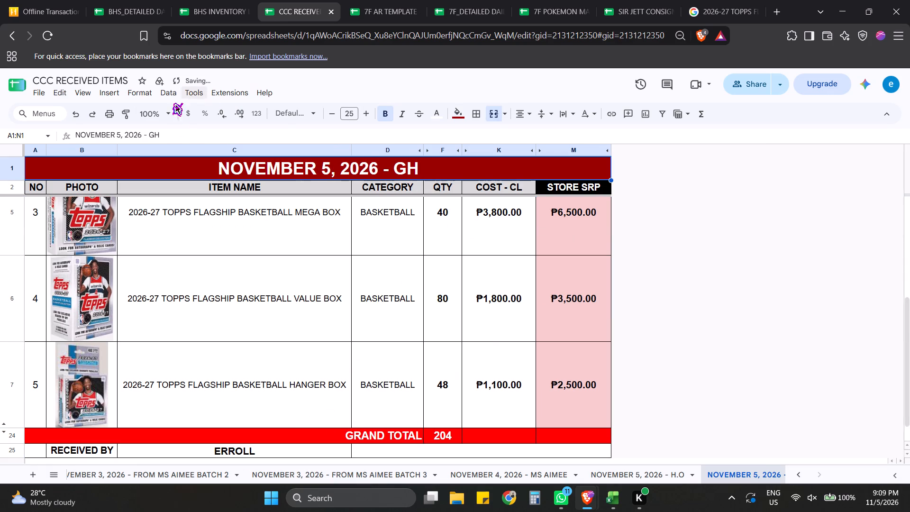
click(168, 133)
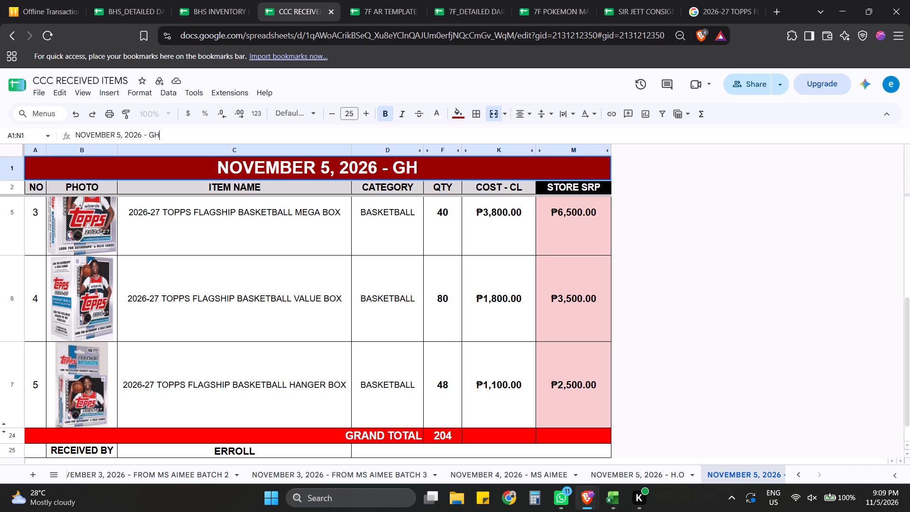
key(BackSpace)
key(BackSpace)
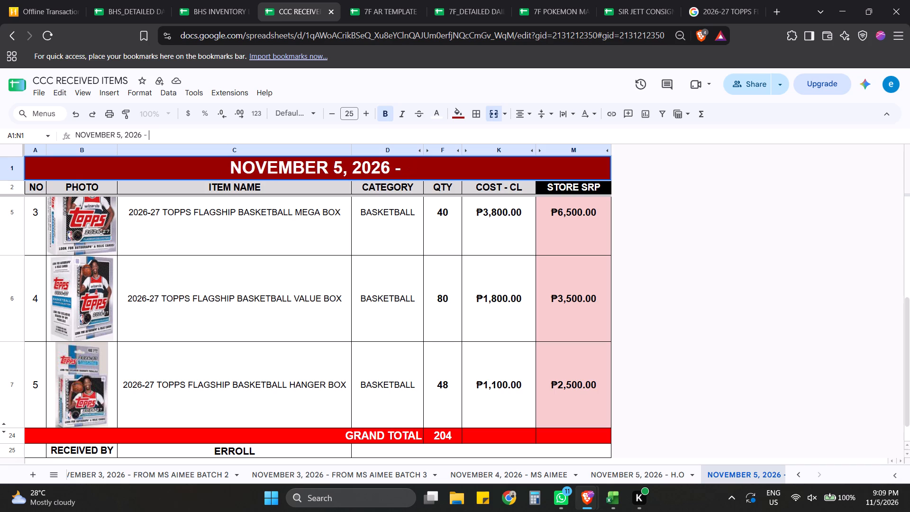
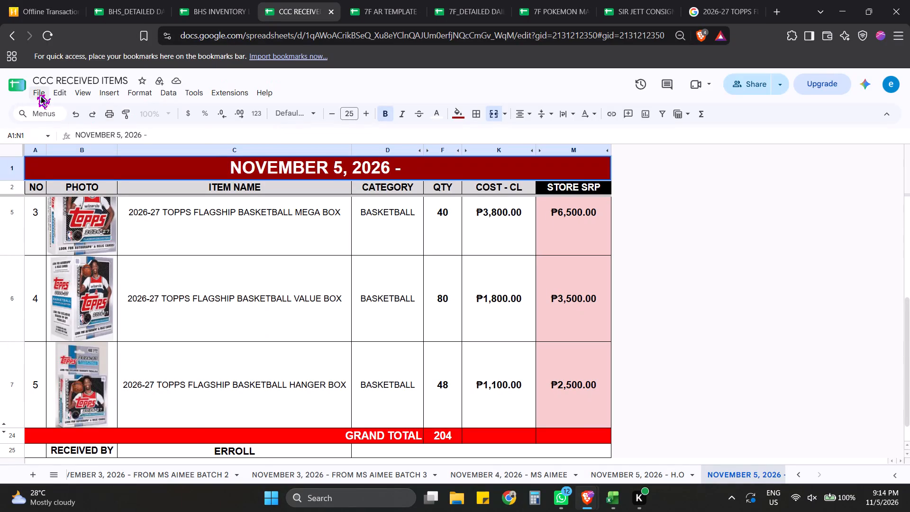
Export the current November 5, 2026 sheet as a PDF and download it to the NEW BHS INVENTORY folder.
click(36, 94)
click(112, 222)
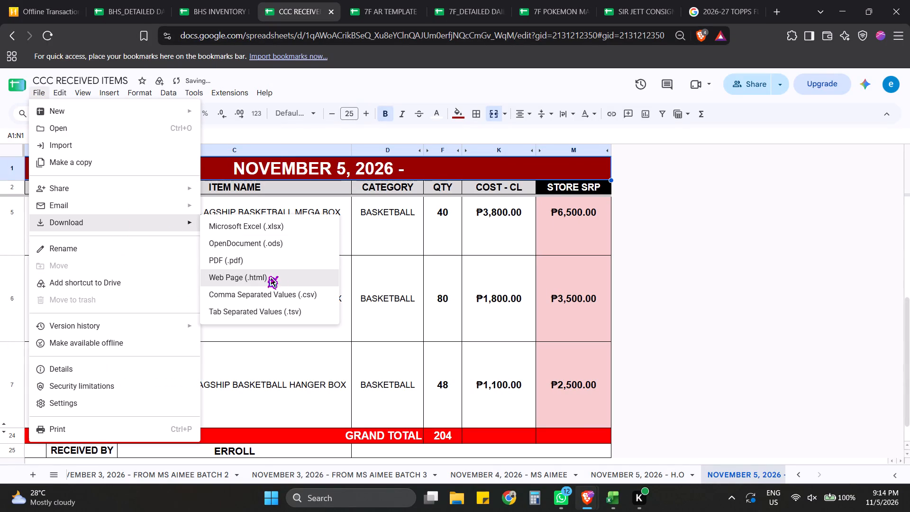
click(251, 262)
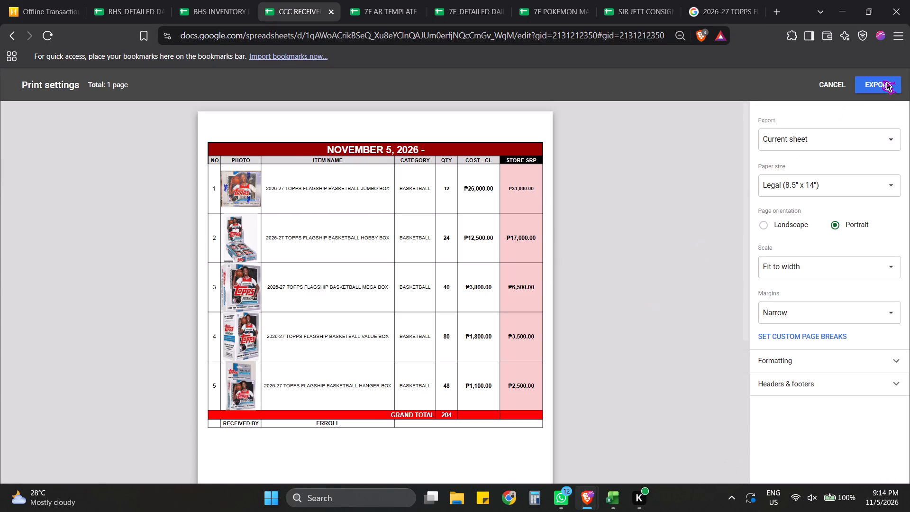
click(882, 81)
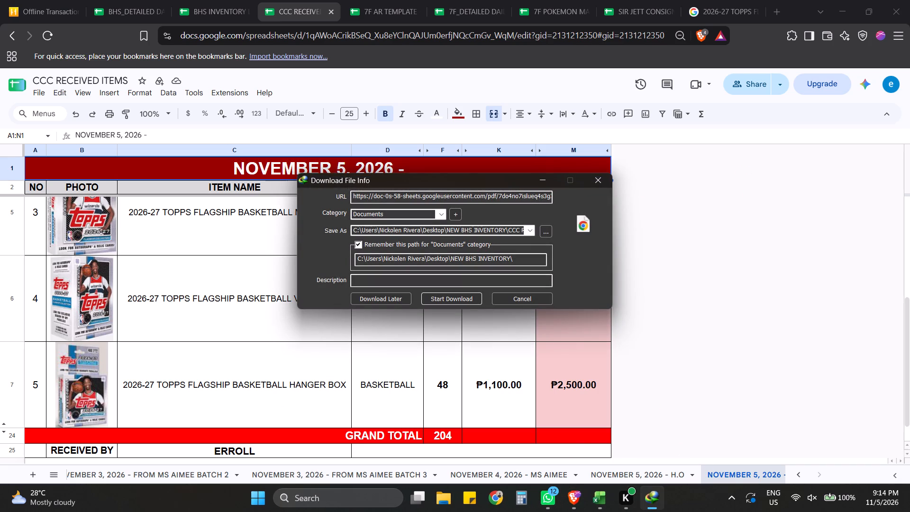
click(485, 229)
click(456, 298)
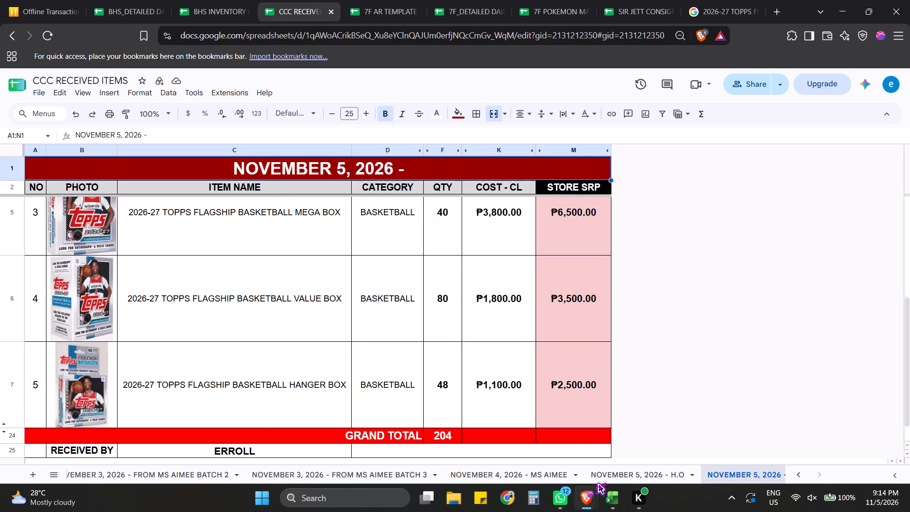
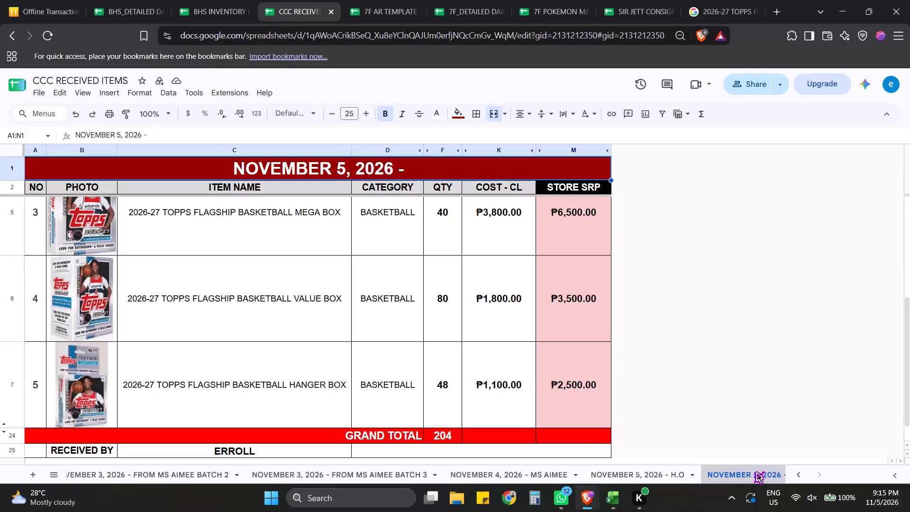
Complete the sheet's title in the merged top row so it reads NOVEMBER 5, 2026 - GH.
click(753, 471)
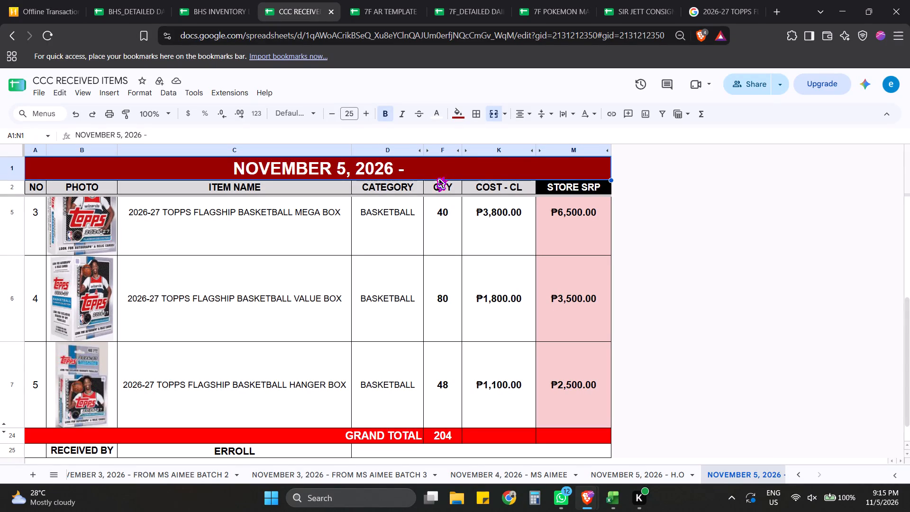
double_click(435, 166)
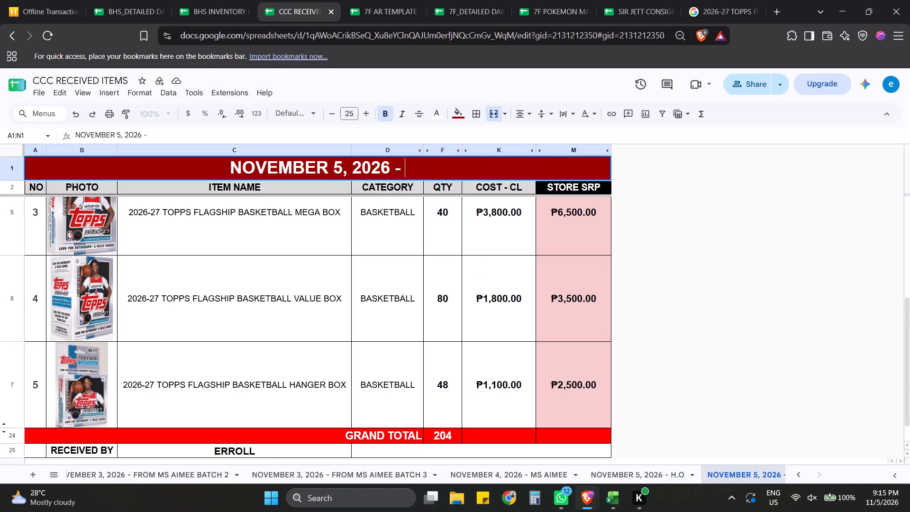
text(GH)
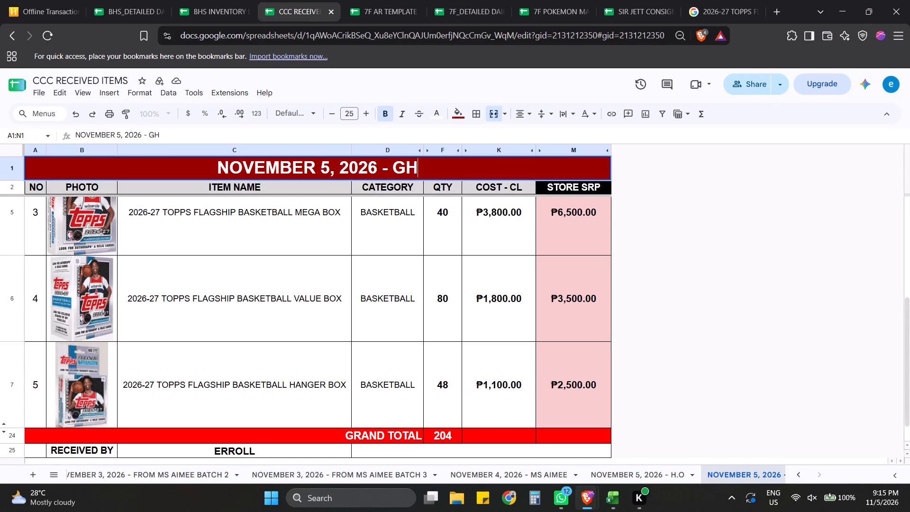
click(678, 277)
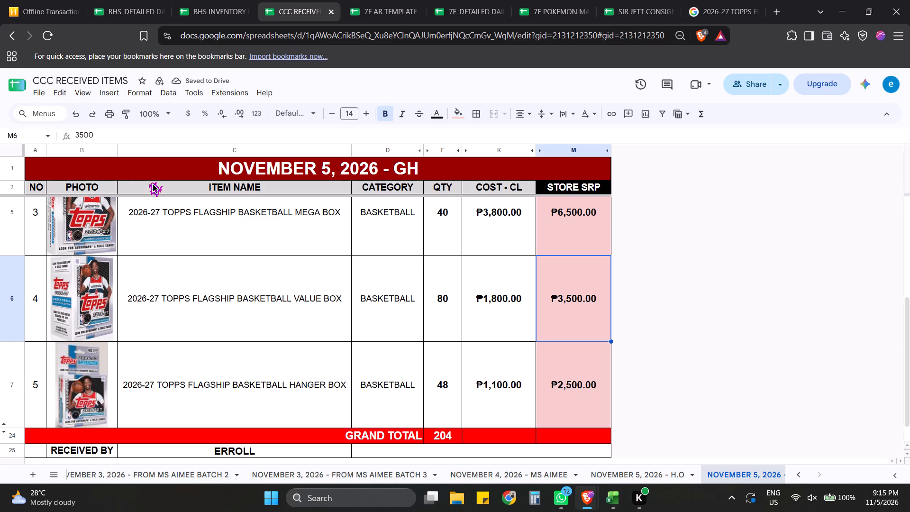
Switch to WhatsApp.
key(alt+Tab)
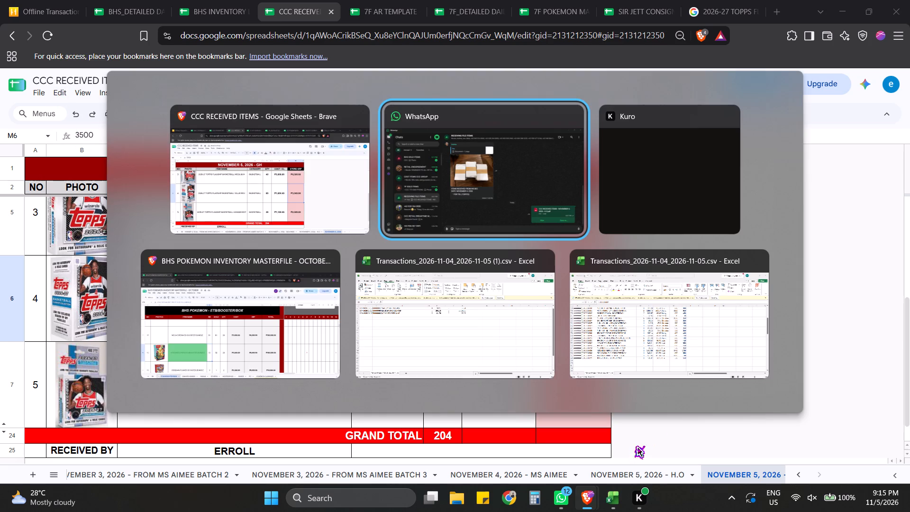
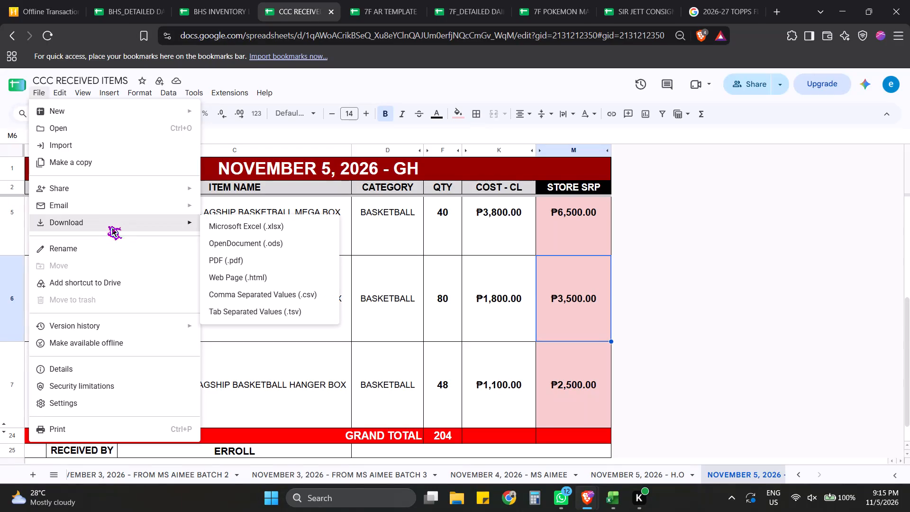
Export the current NOVEMBER 5, 2026 - GH sheet as a PDF on Legal paper in portrait, fit to width with narrow margins.
click(251, 262)
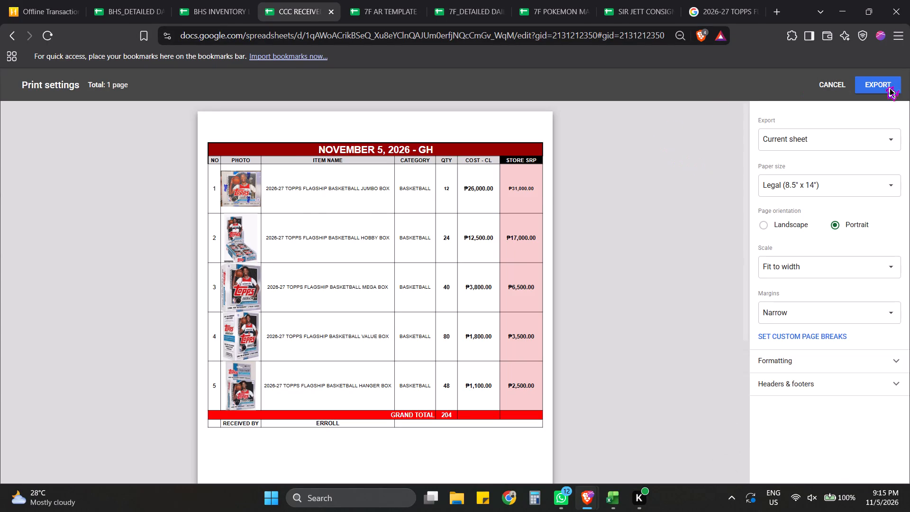
click(885, 86)
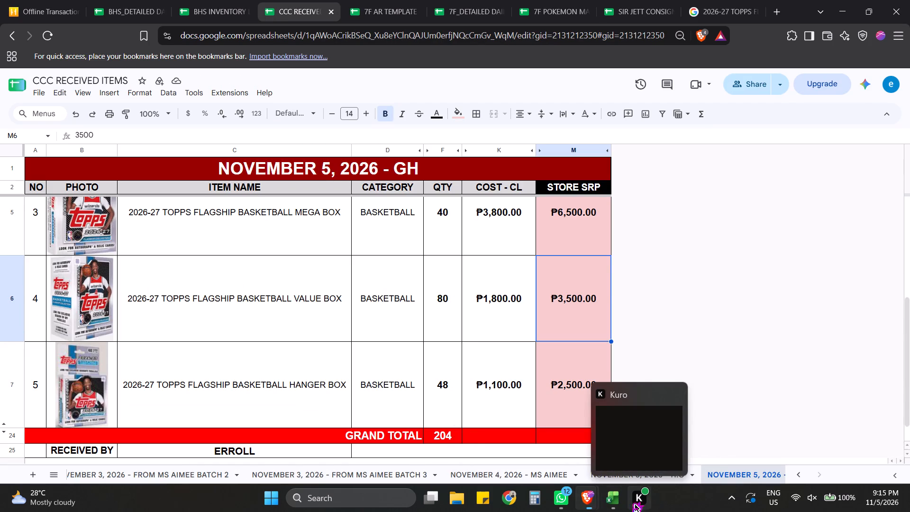
Save the exported PDF as CCC RECEIVED ITEMS - NOVEMBER 5, 2026 -GH.pdf in the Desktop's NEW BHS INVENTORY folder, replacing the existing file.
click(589, 503)
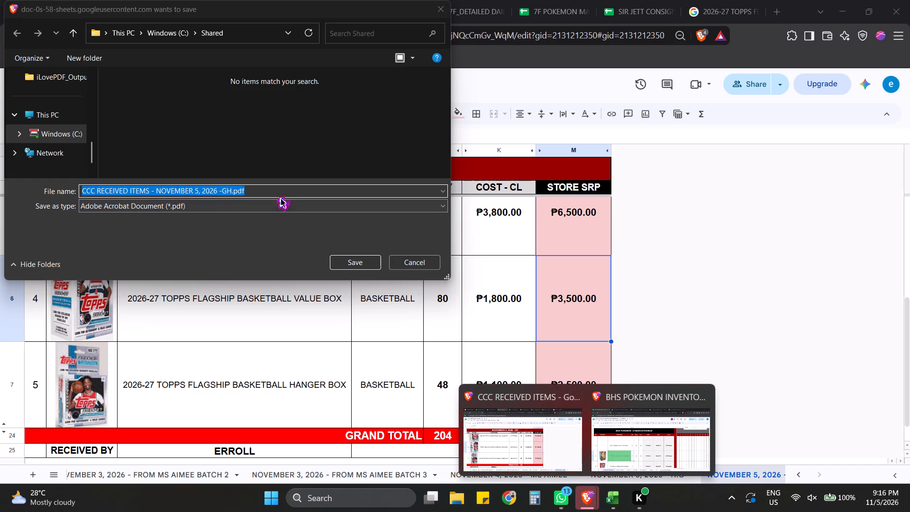
click(277, 189)
click(276, 193)
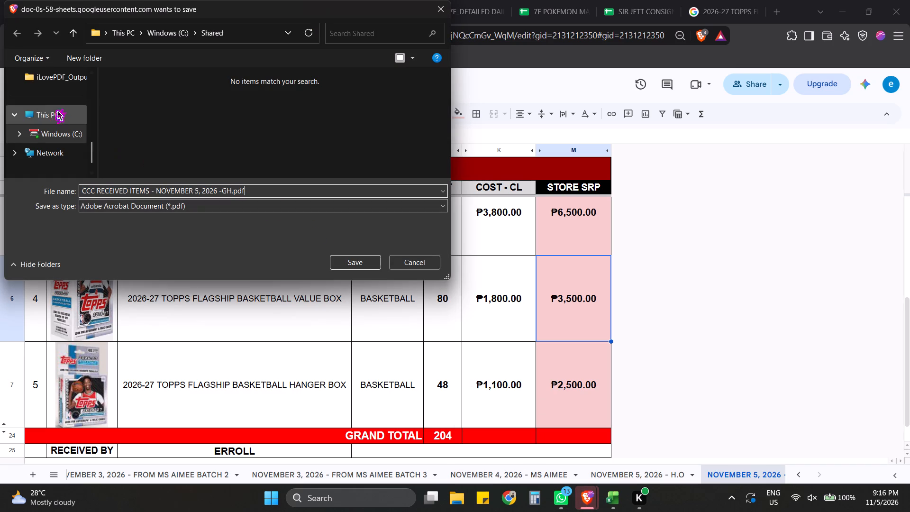
click(51, 111)
scroll(75, 137, up, 1)
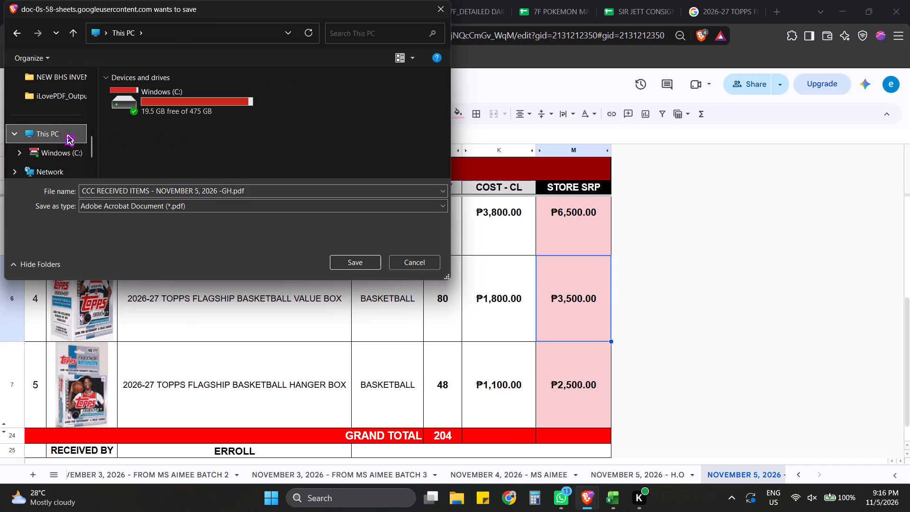
scroll(65, 108, down, 3)
scroll(55, 129, up, 10)
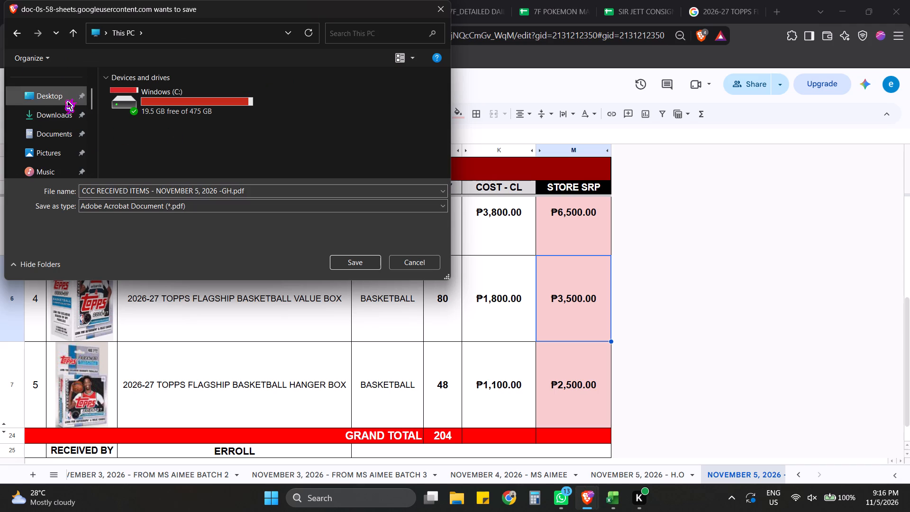
click(50, 99)
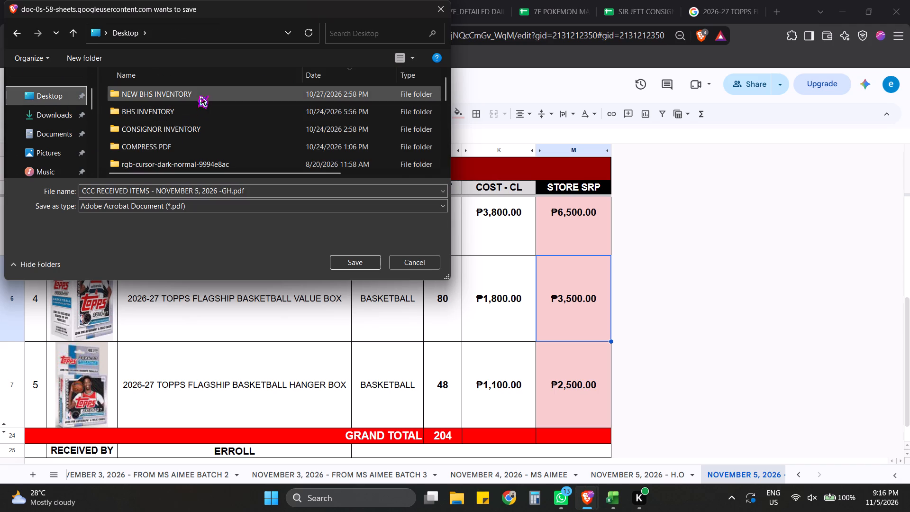
double_click(197, 94)
click(341, 261)
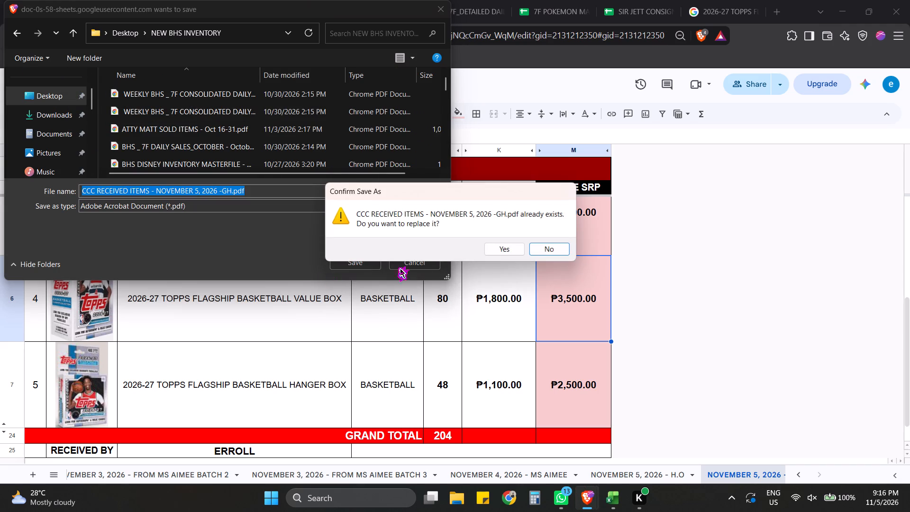
click(500, 251)
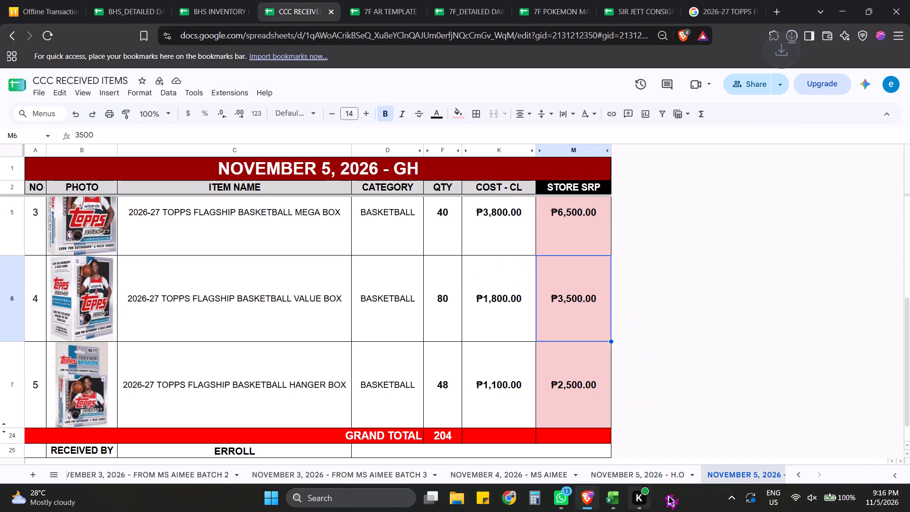